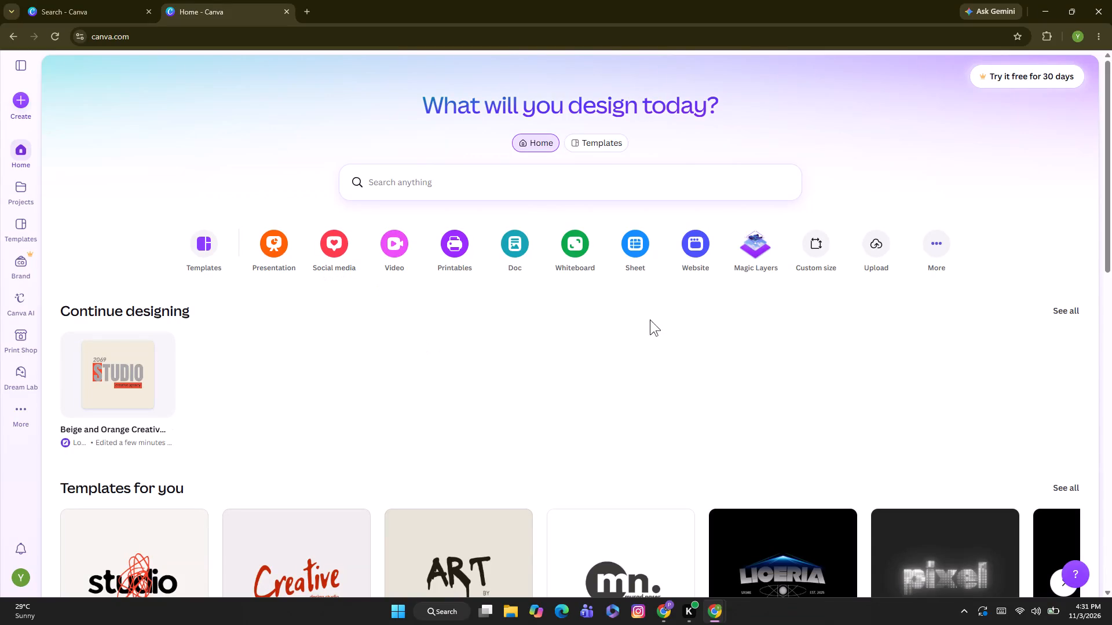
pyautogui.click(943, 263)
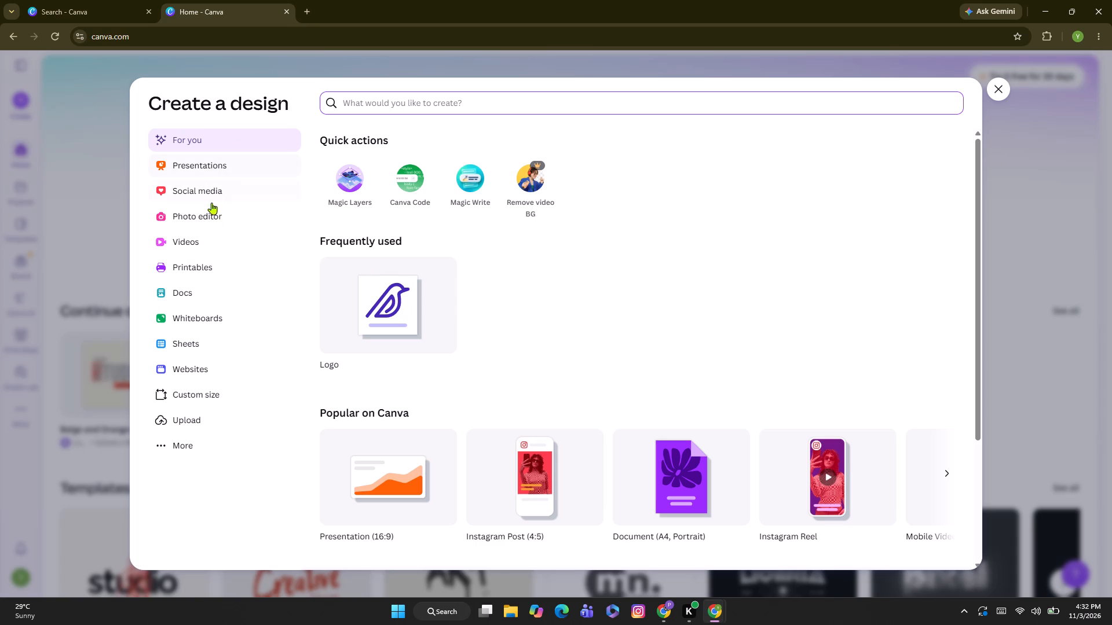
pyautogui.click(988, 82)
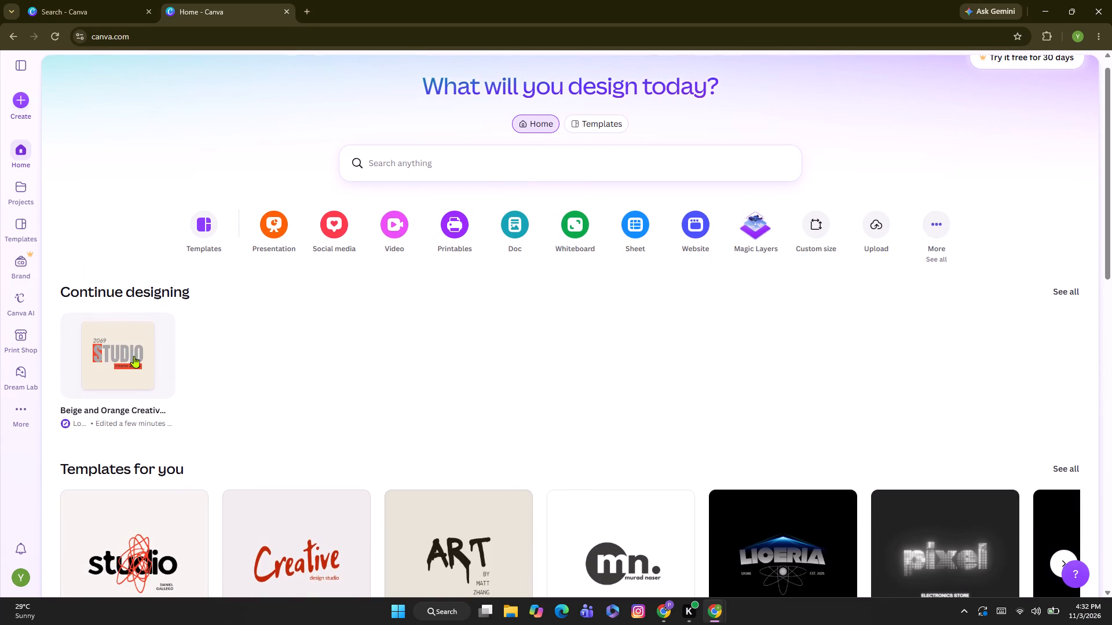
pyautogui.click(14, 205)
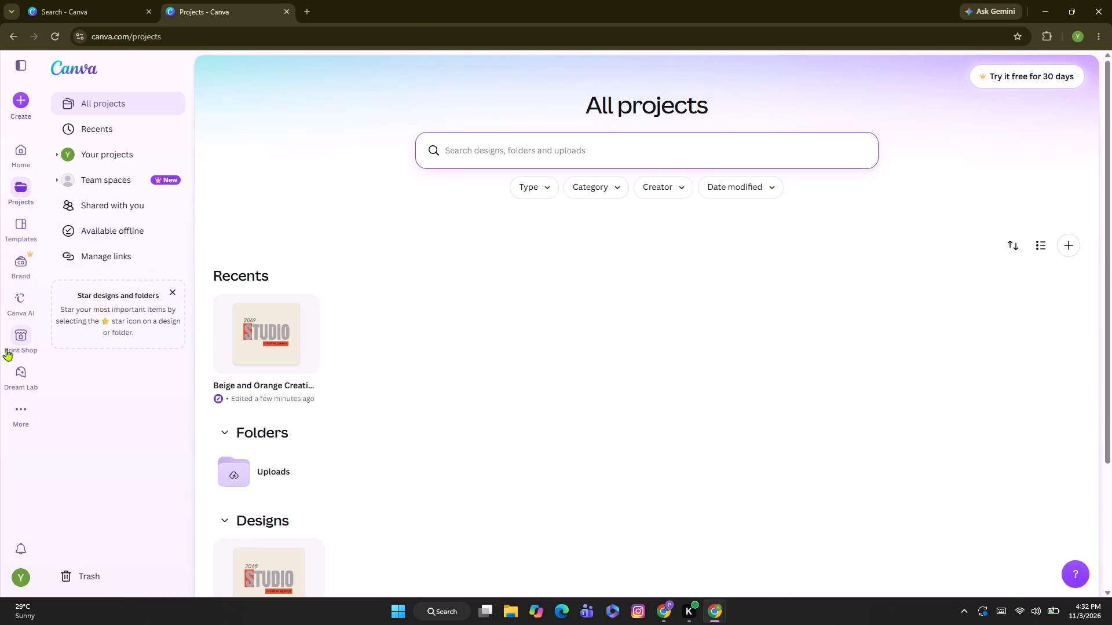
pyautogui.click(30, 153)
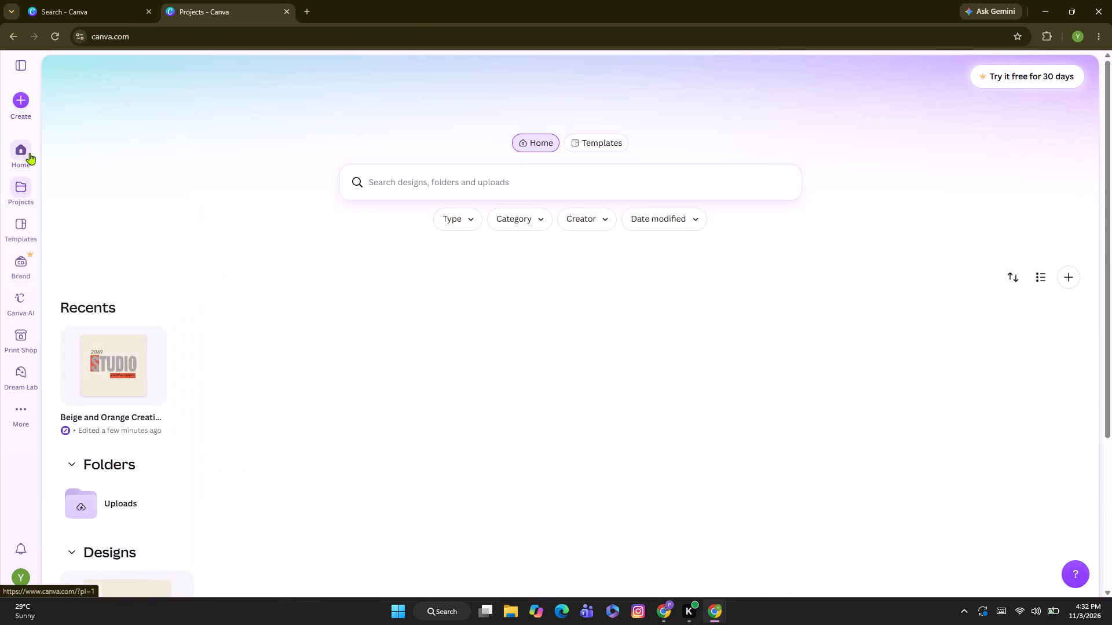
# Create a new blank Photo Collage (20 × 30 cm, Portrait) design from the Photos and videos formats.
pyautogui.click(27, 96)
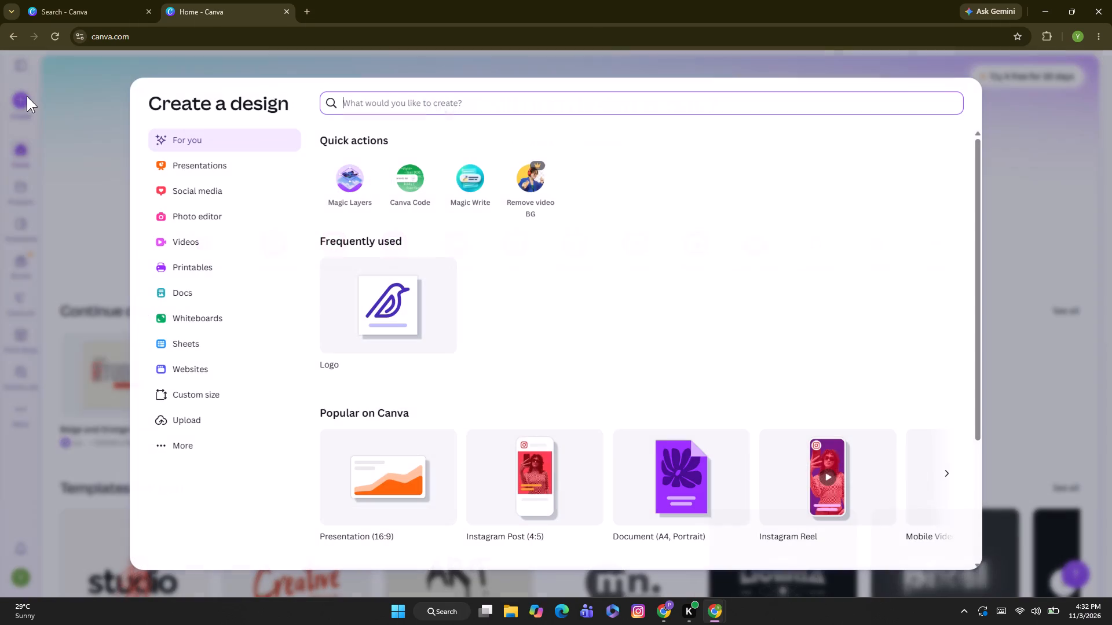
pyautogui.click(207, 216)
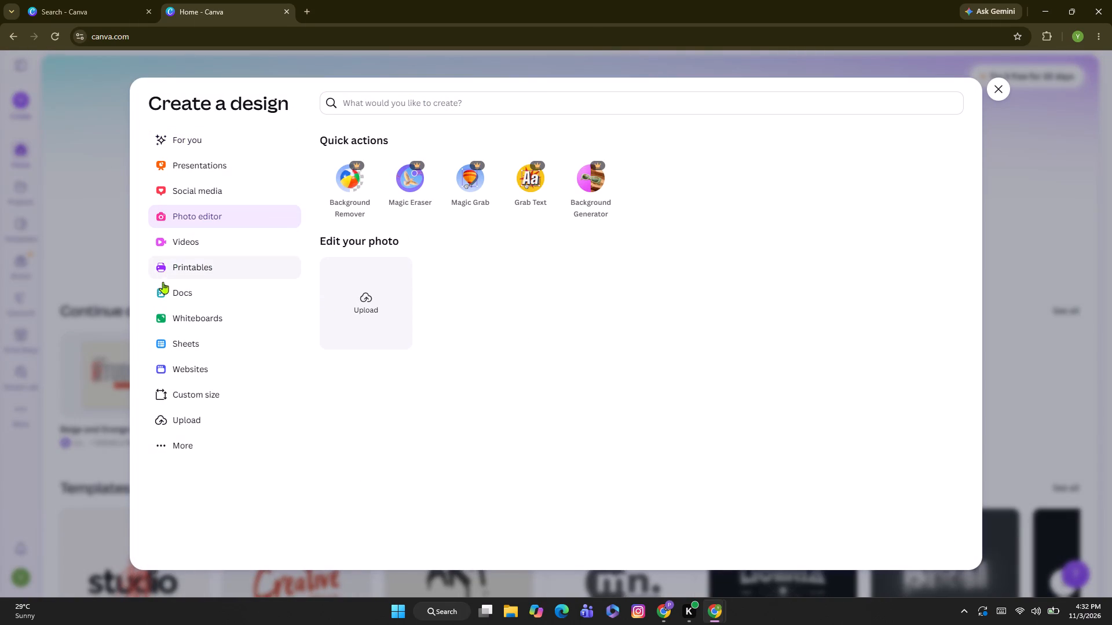
pyautogui.click(163, 326)
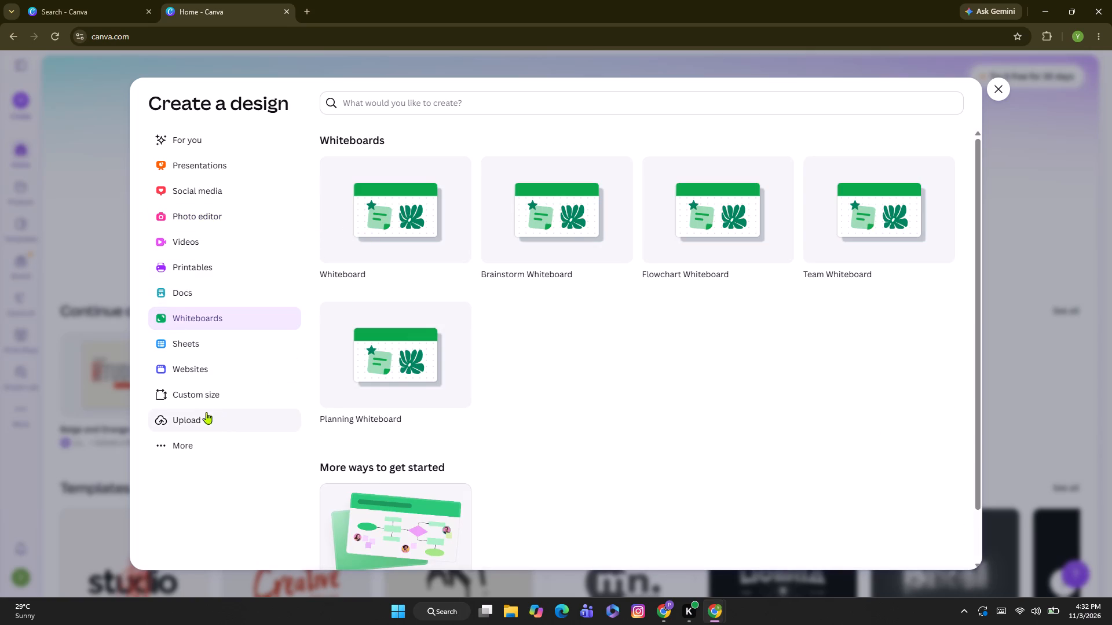
pyautogui.click(155, 445)
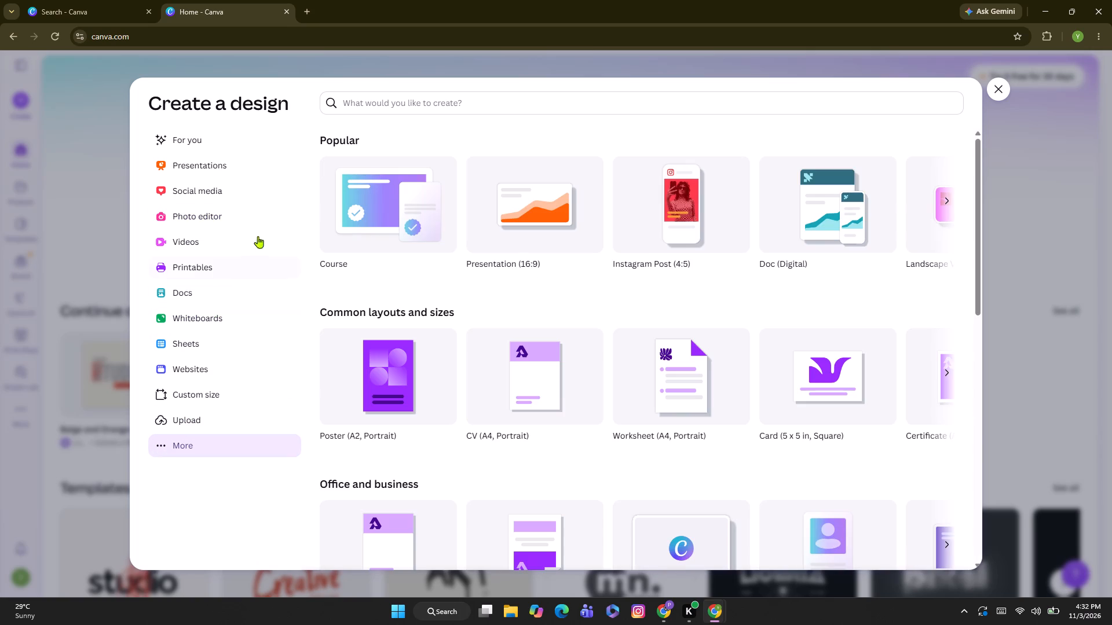
pyautogui.scroll(-5, 417, 234)
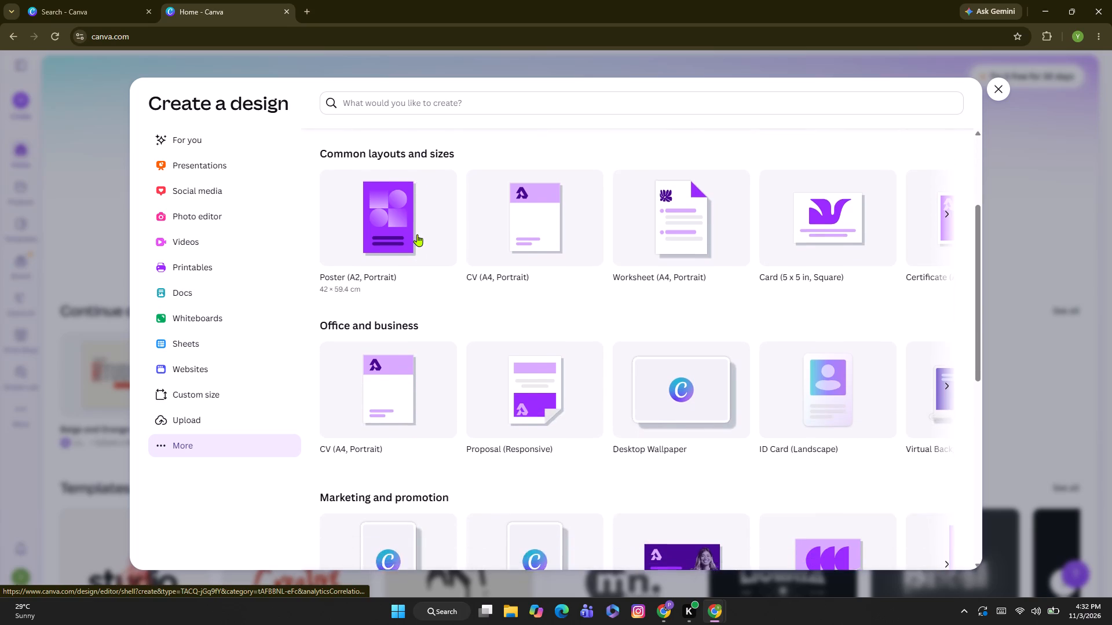
pyautogui.scroll(-7, 417, 234)
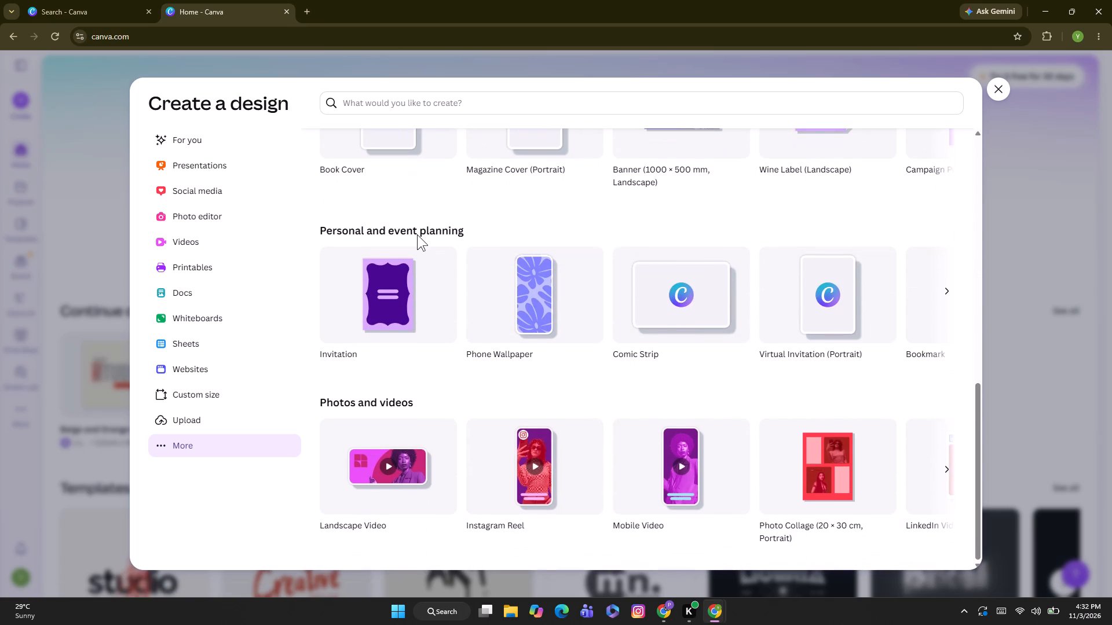
pyautogui.scroll(-2, 417, 234)
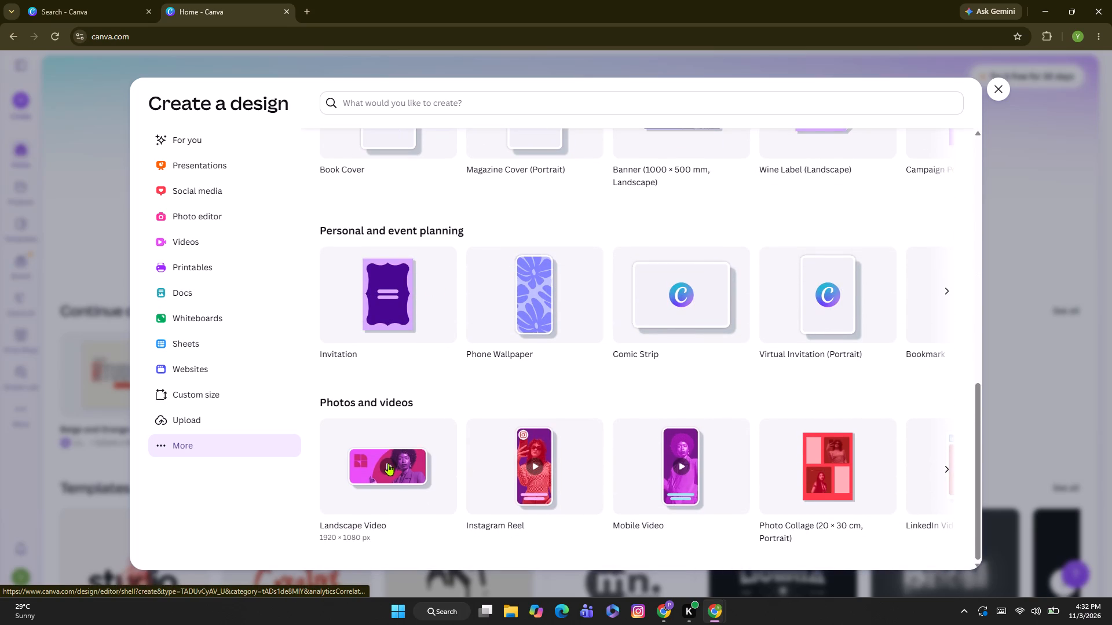
pyautogui.hscroll(-1, 681, 460)
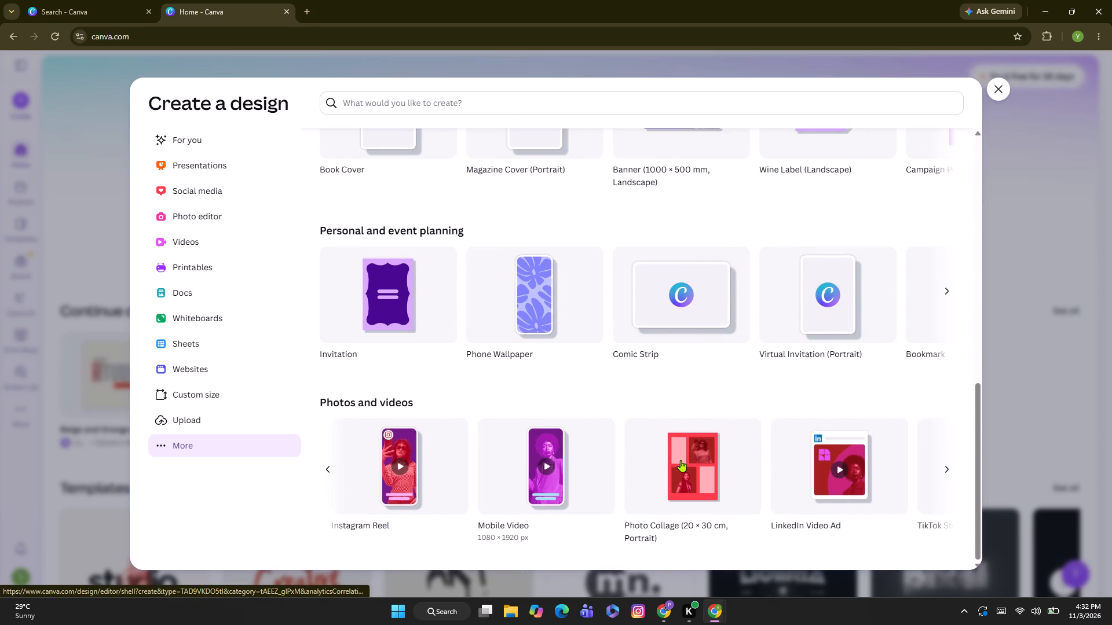
pyautogui.hscroll(-4, 681, 460)
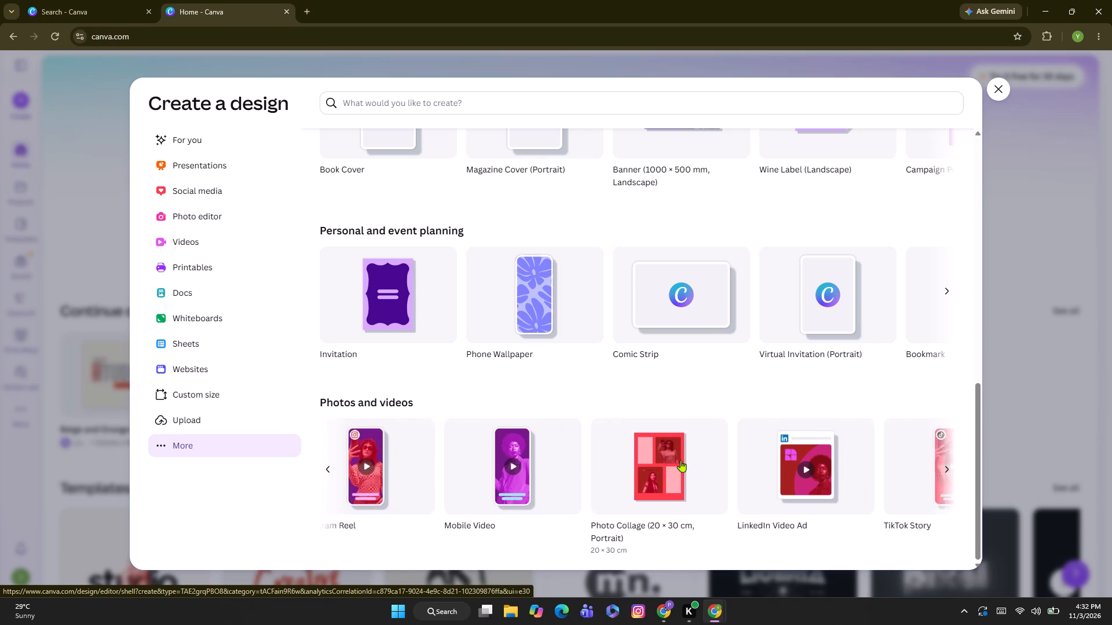
pyautogui.hscroll(-11, 681, 460)
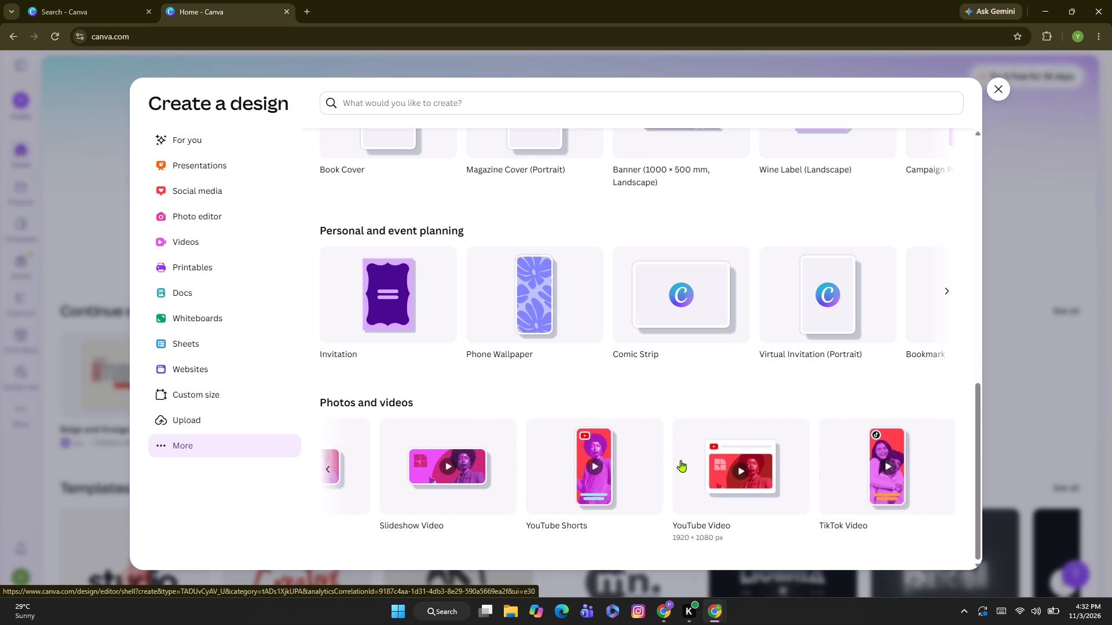
pyautogui.hscroll(-1, 681, 460)
pyautogui.hscroll(8, 681, 460)
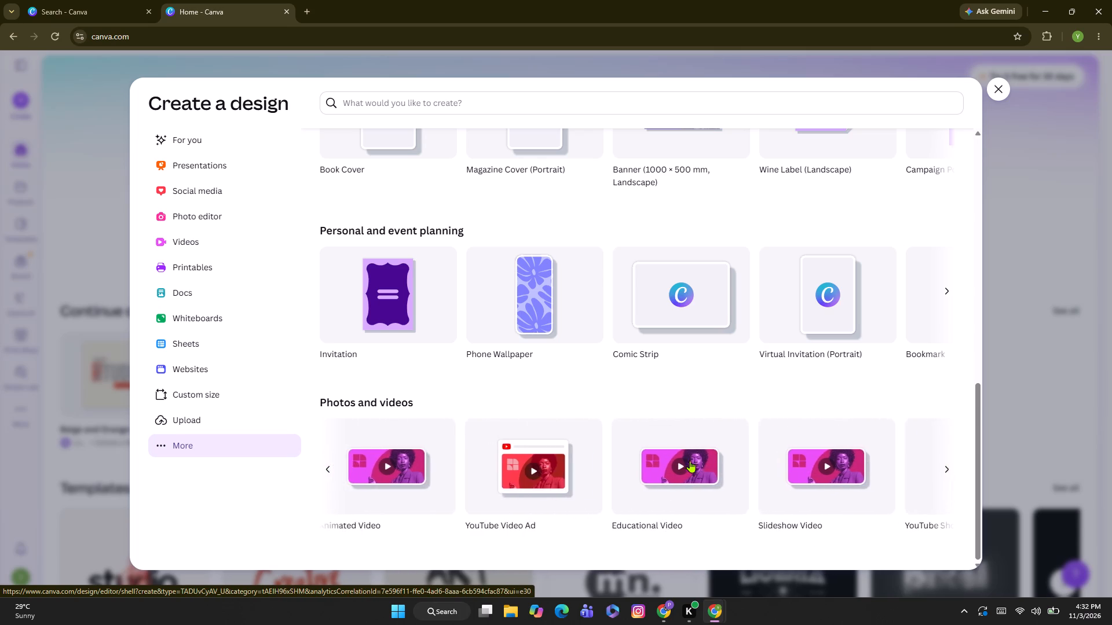
pyautogui.hscroll(7, 690, 461)
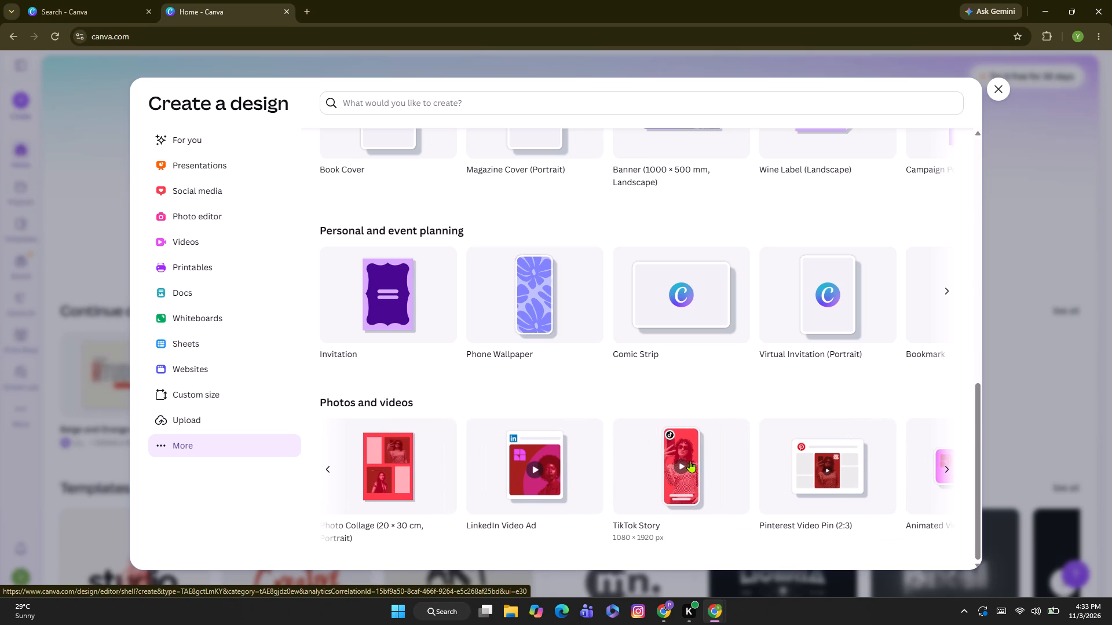
pyautogui.hscroll(2, 662, 465)
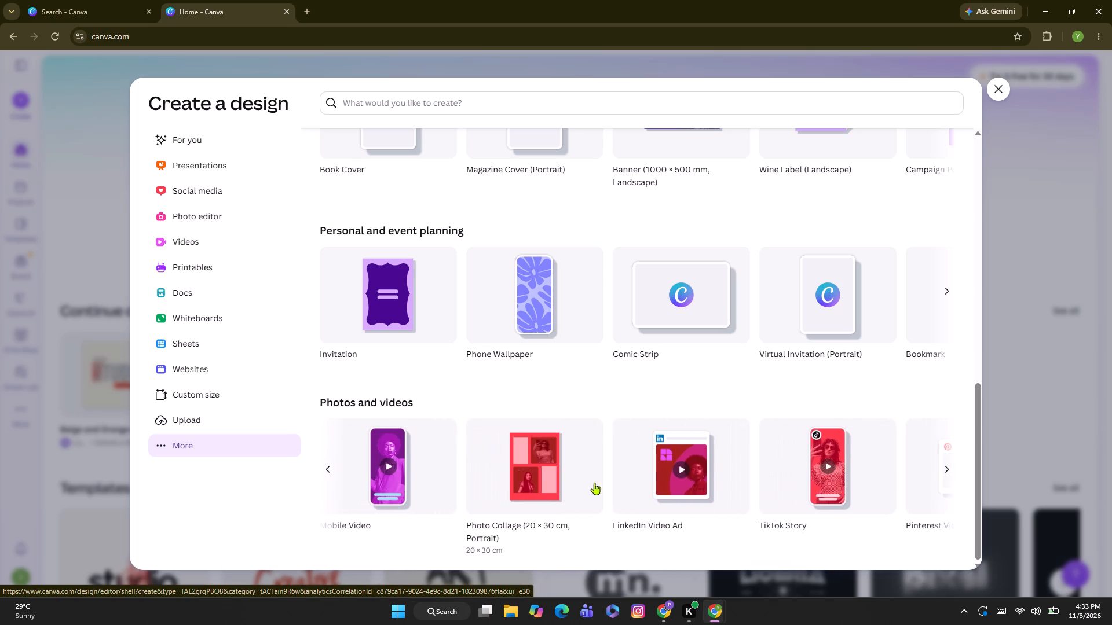
pyautogui.click(564, 480)
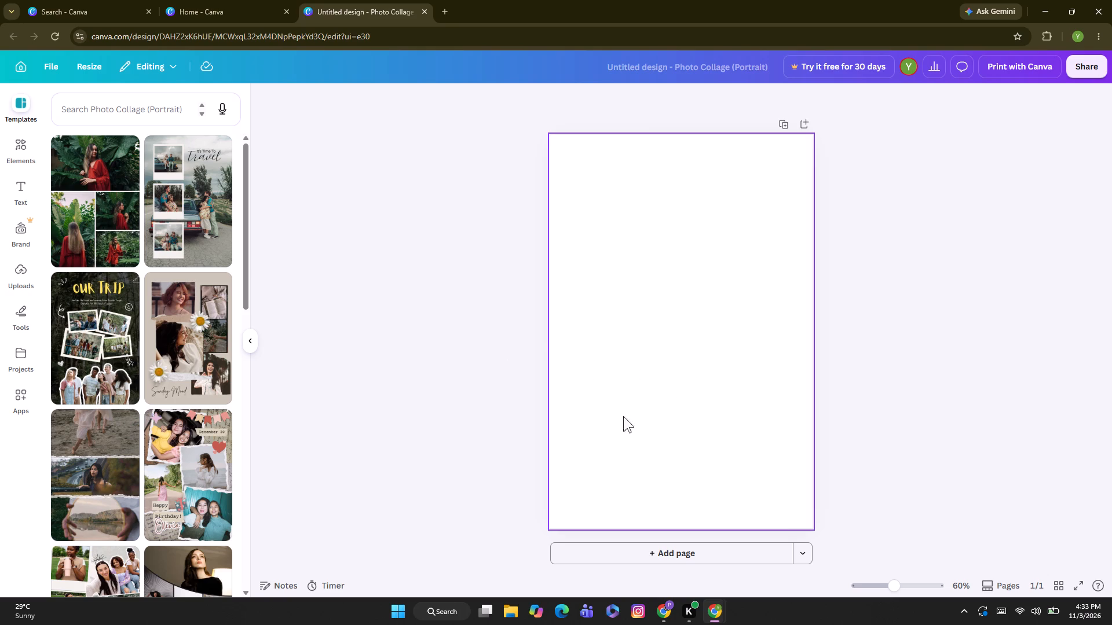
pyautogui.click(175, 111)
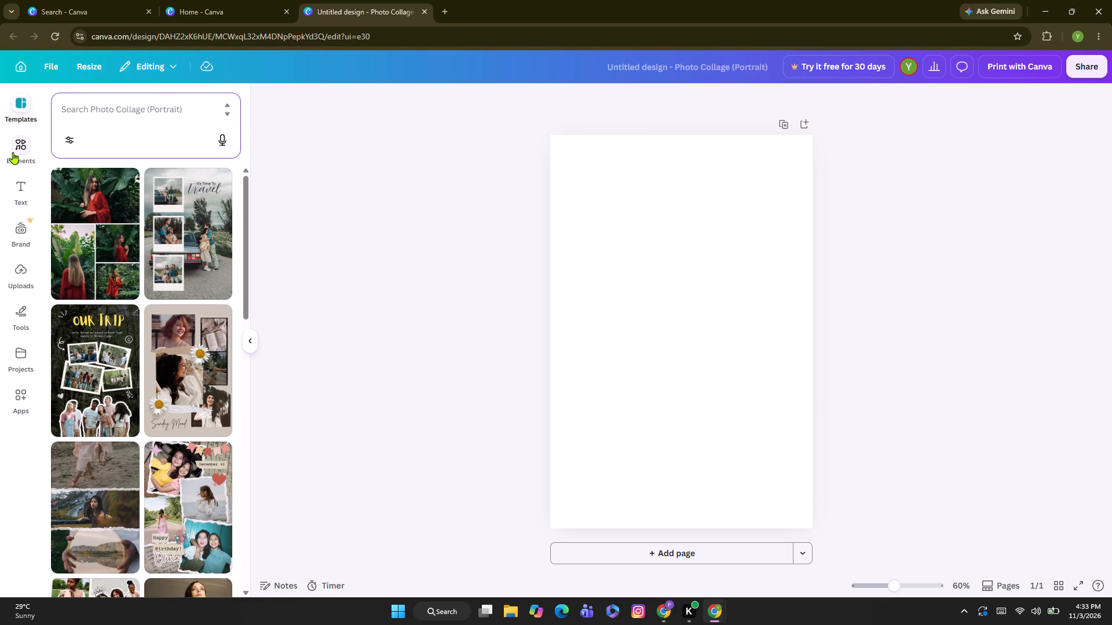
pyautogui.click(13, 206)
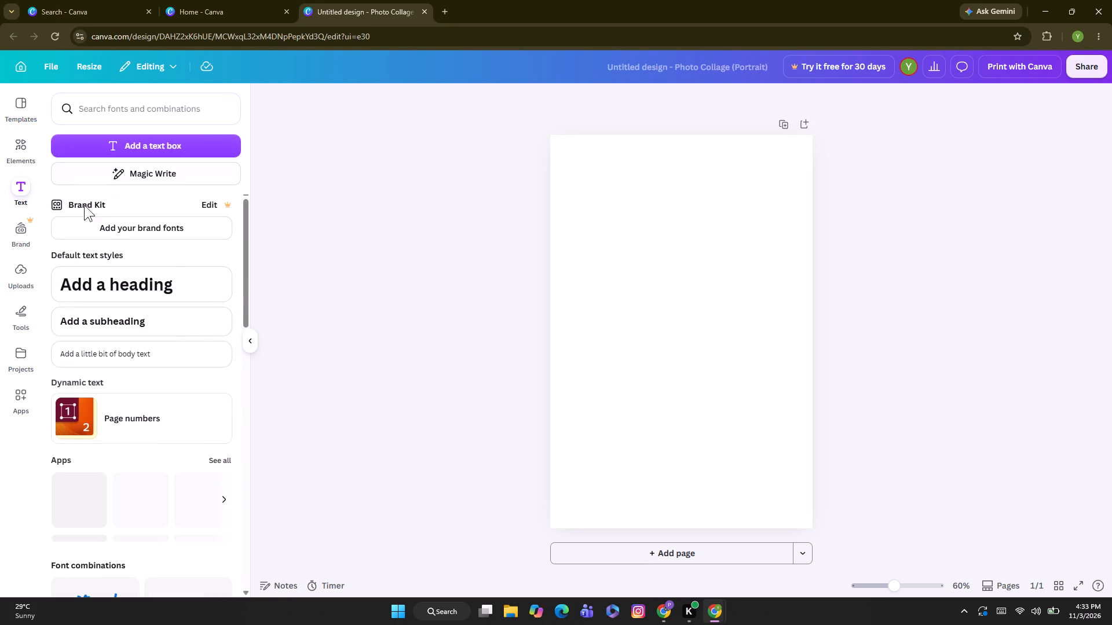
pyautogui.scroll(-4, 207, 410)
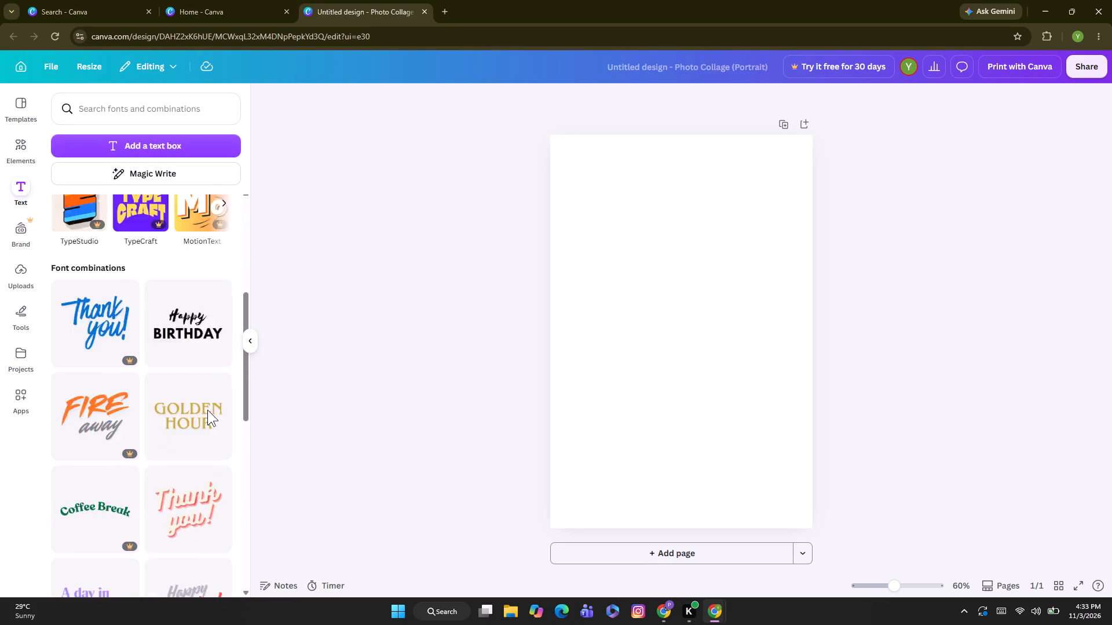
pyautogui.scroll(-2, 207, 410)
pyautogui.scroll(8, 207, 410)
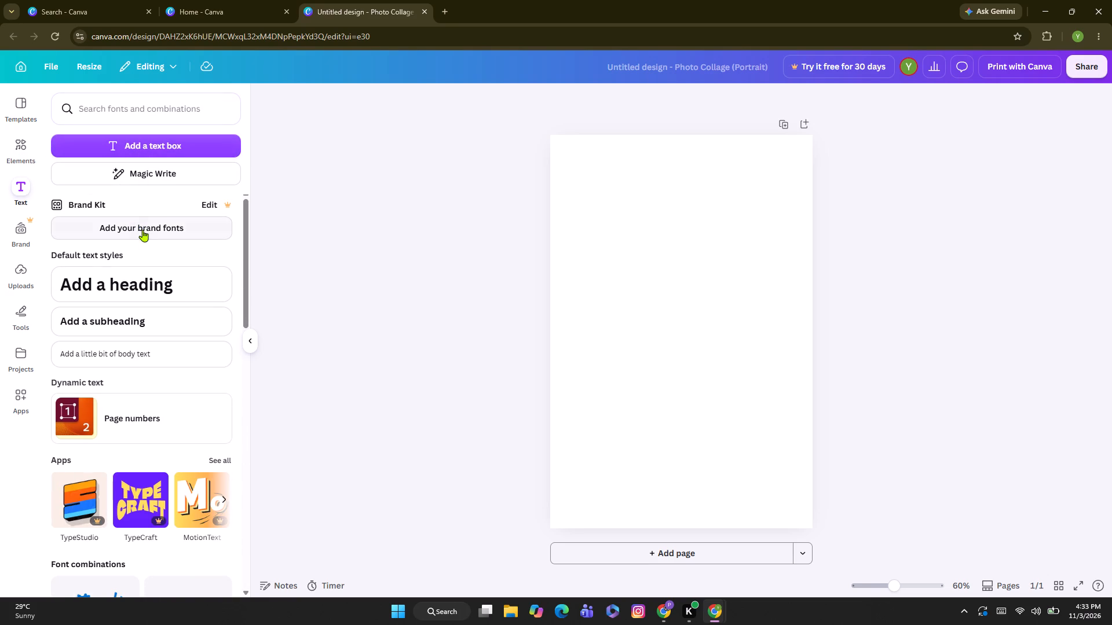
# Search the photo elements for "sergio ramos" and look through the results for a usable picture.
pyautogui.click(16, 141)
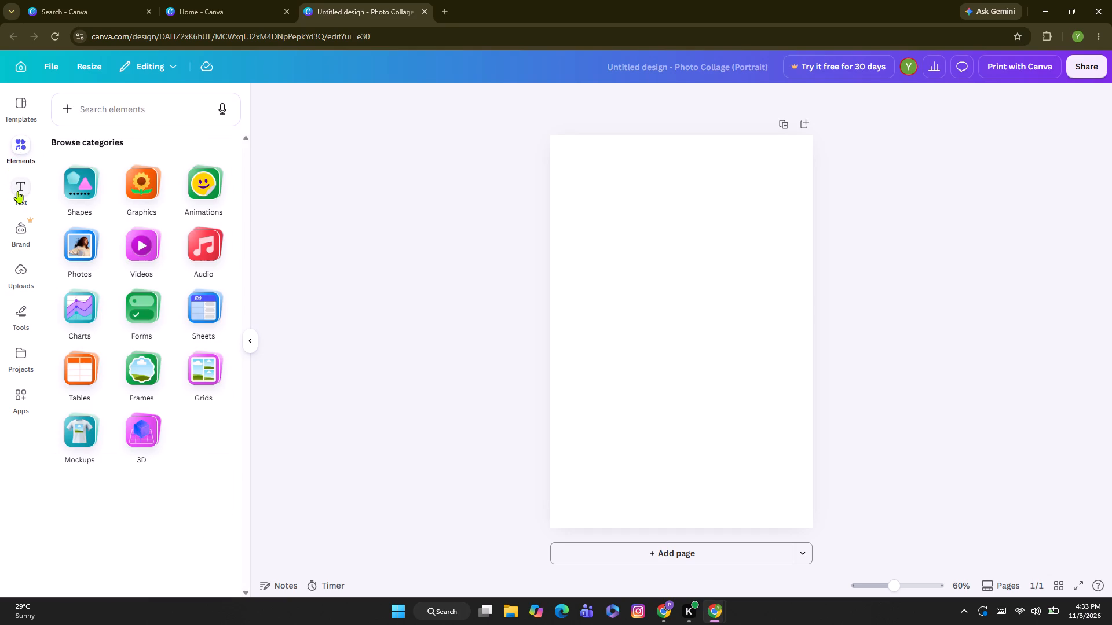
pyautogui.click(90, 251)
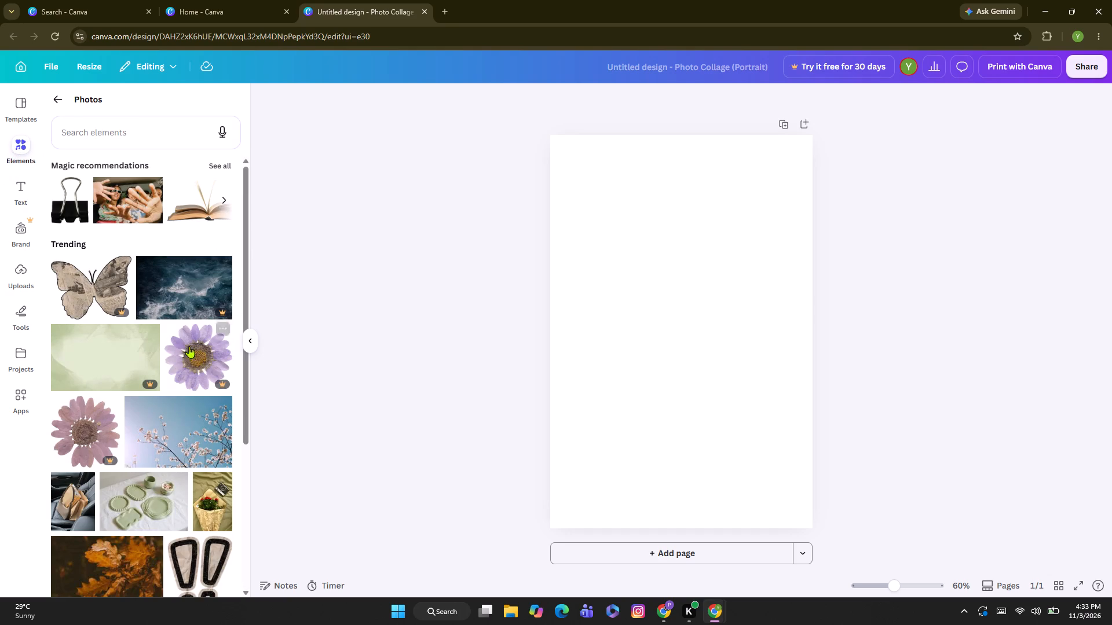
pyautogui.scroll(-7, 162, 356)
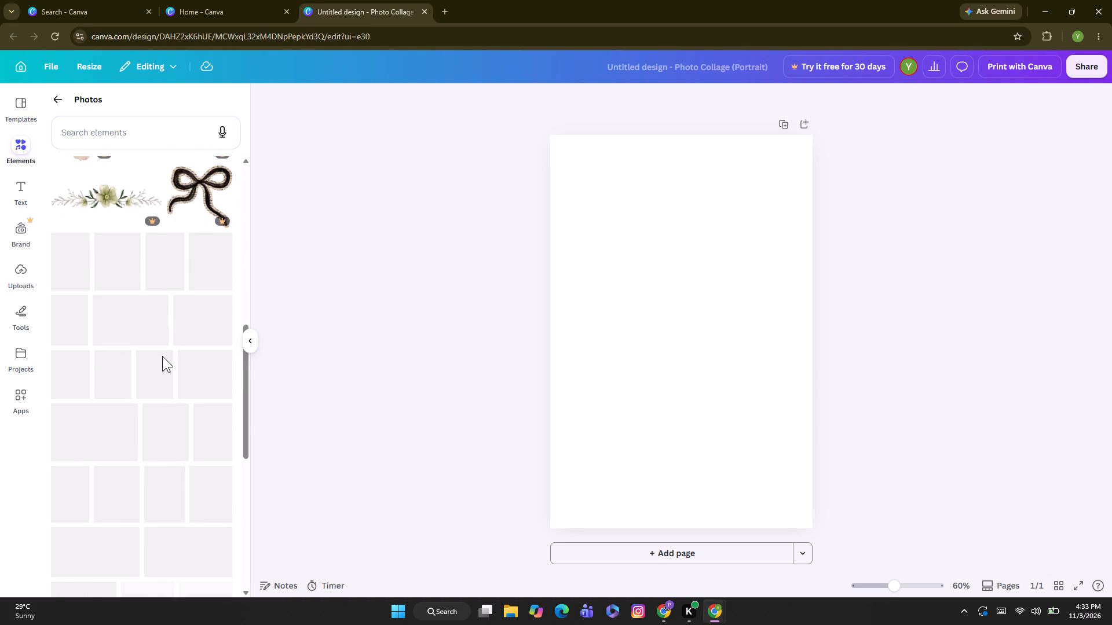
pyautogui.click(102, 133)
pyautogui.write('sergio')
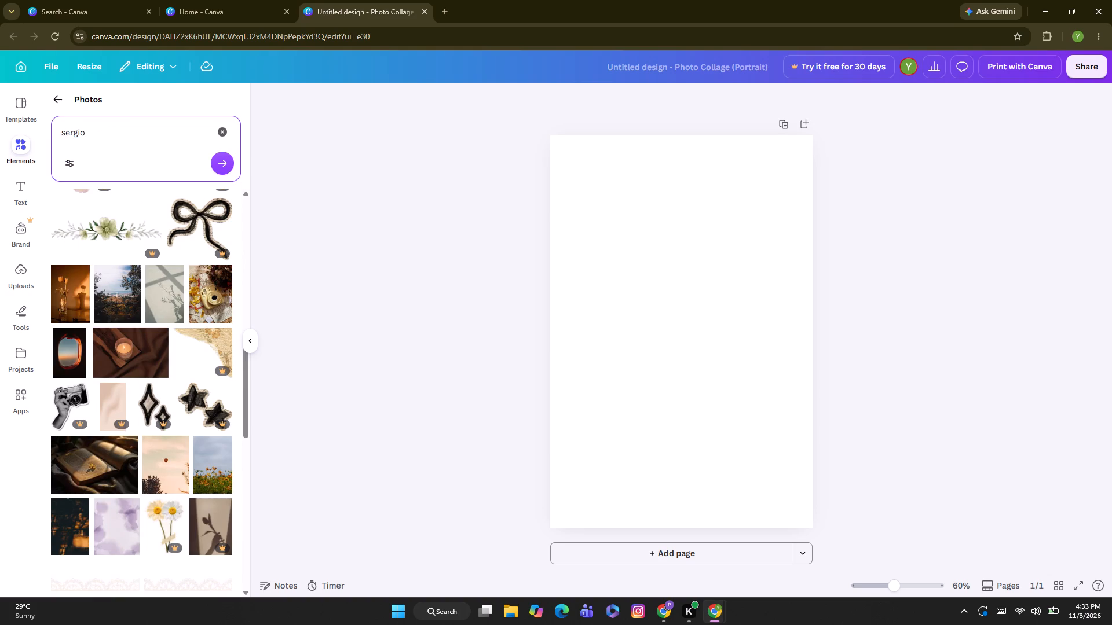
pyautogui.press('space')
pyautogui.write('ramos')
pyautogui.press('Return')
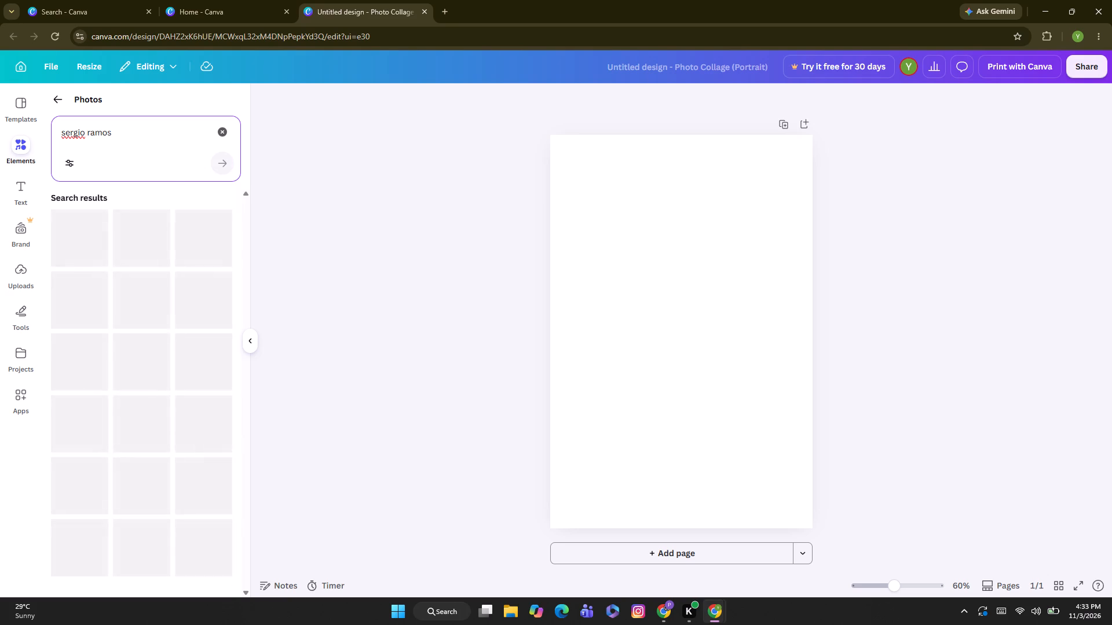
pyautogui.scroll(-4, 94, 412)
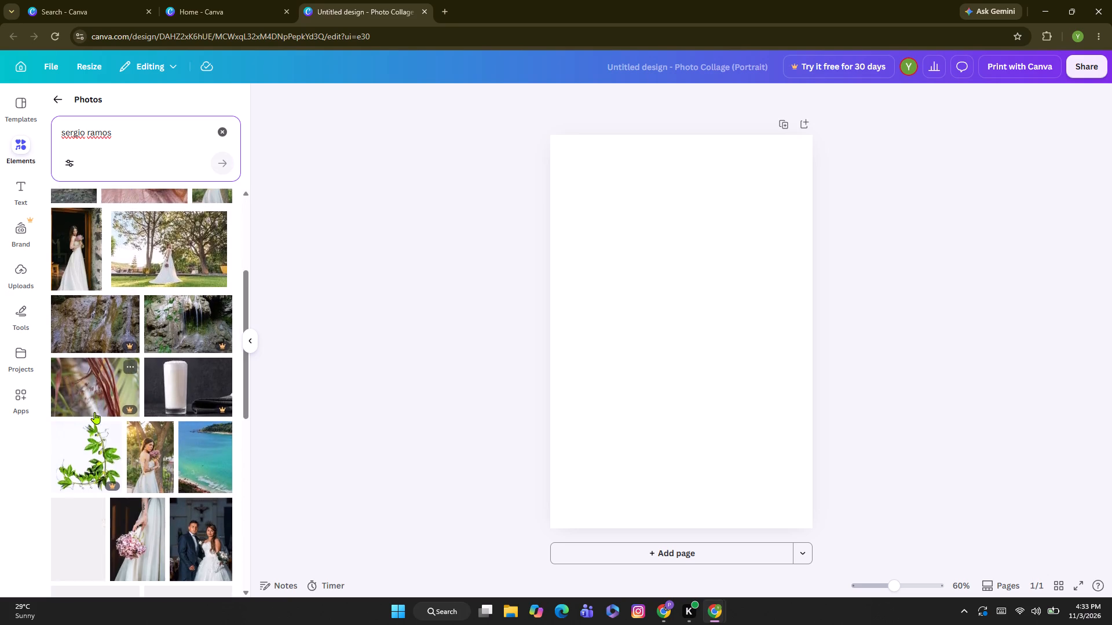
pyautogui.scroll(-3, 94, 412)
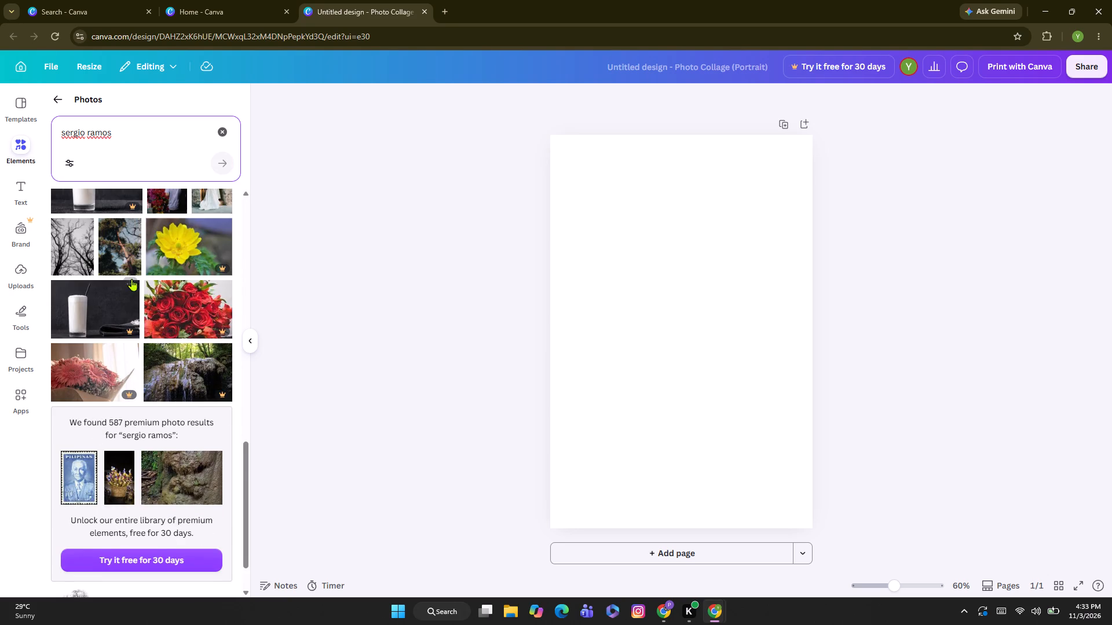
pyautogui.scroll(7, 131, 279)
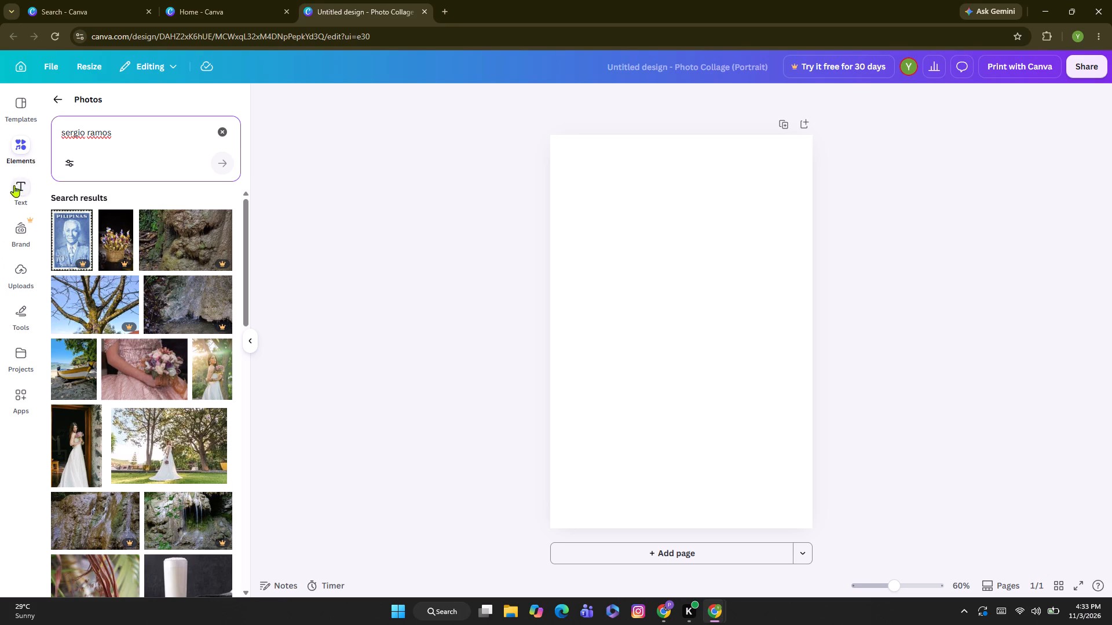
pyautogui.click(20, 152)
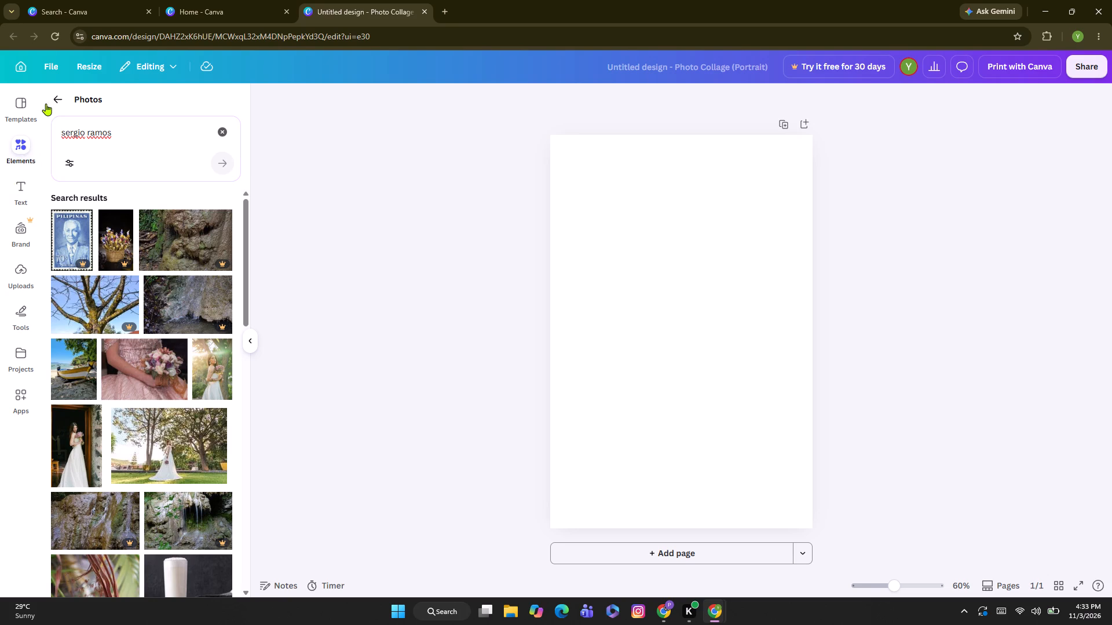
pyautogui.click(53, 100)
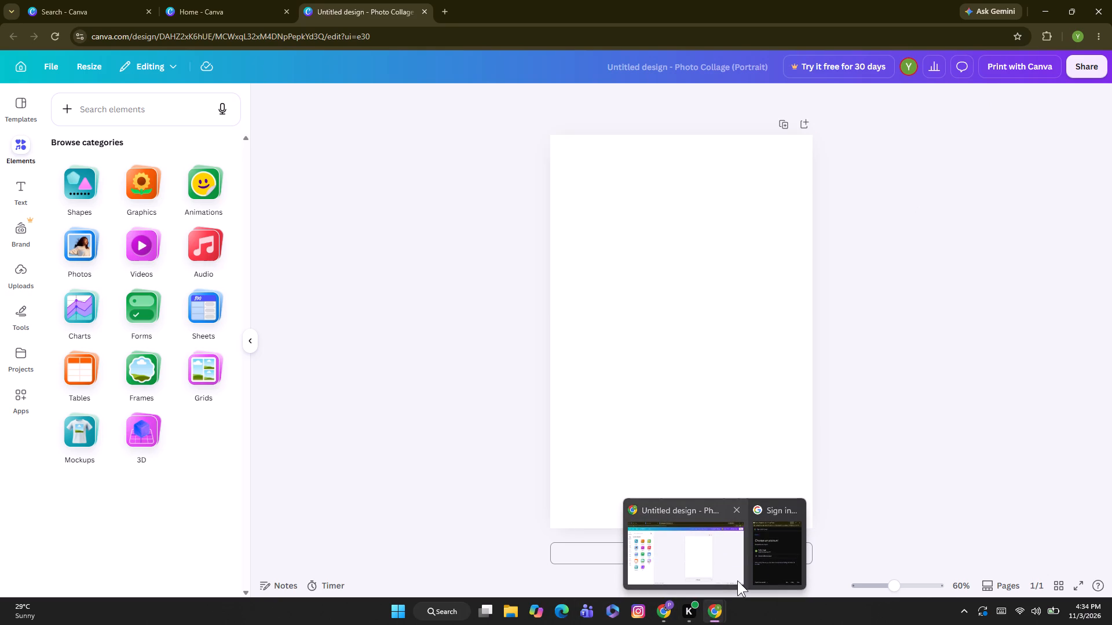
# Search Google Images for "sergio ramos" in a new browser tab and open the photo of him kissing the trophy in the white Real Madrid shirt.
pyautogui.click(446, 5)
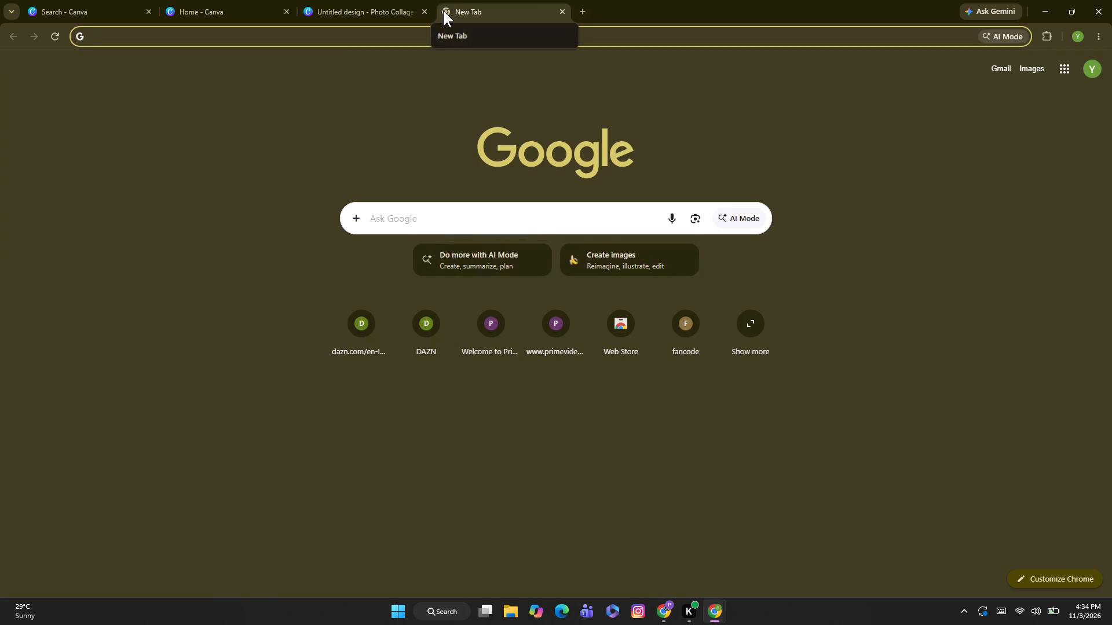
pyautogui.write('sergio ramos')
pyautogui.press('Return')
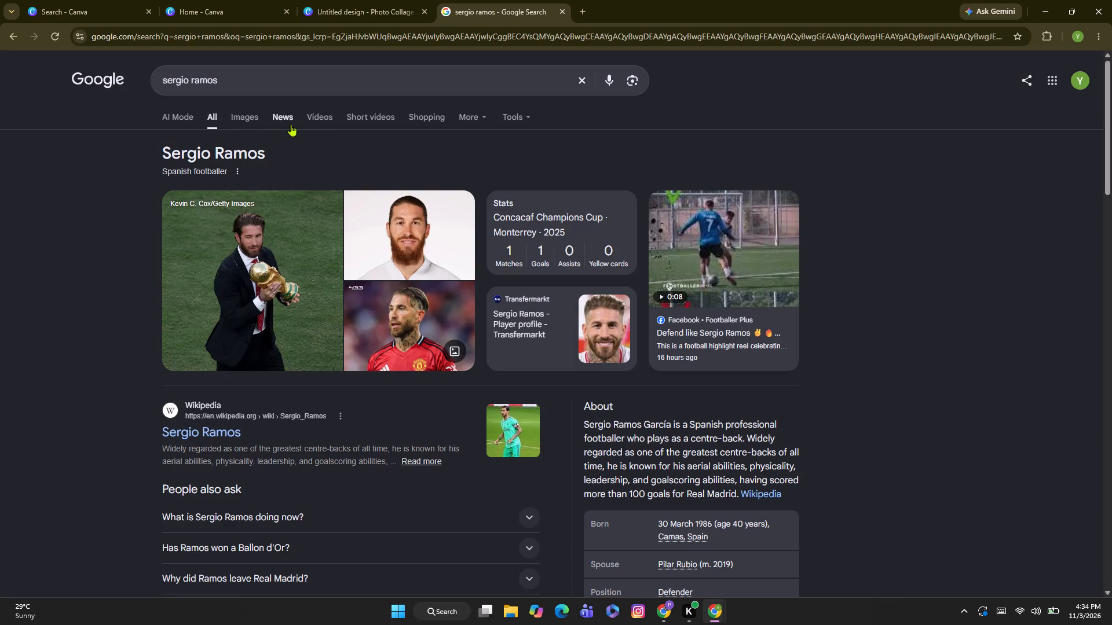
pyautogui.click(252, 116)
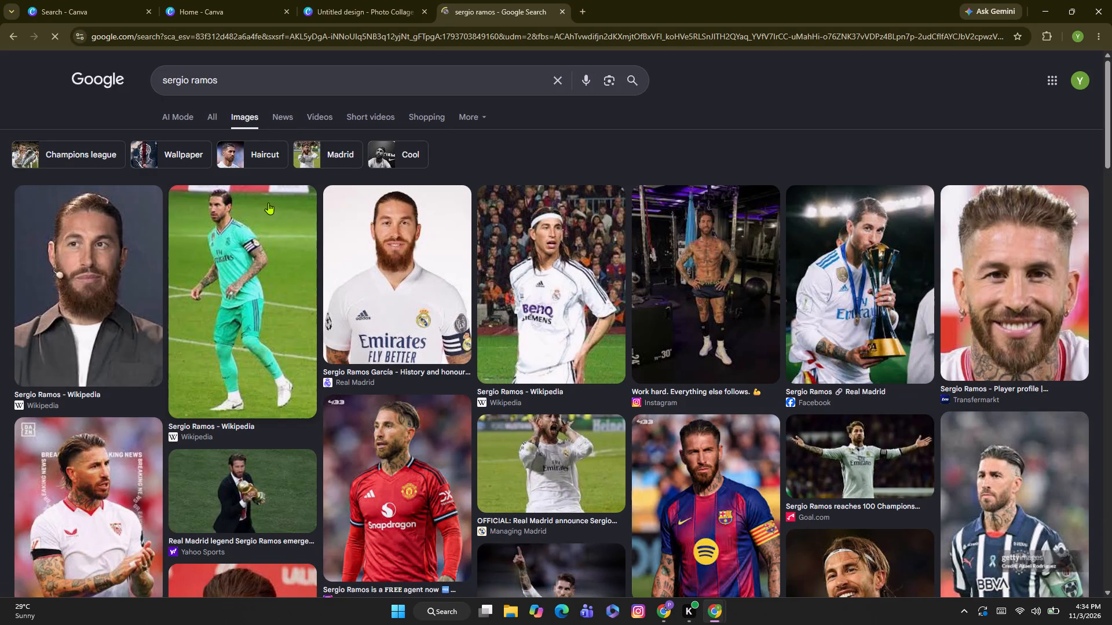
pyautogui.scroll(-2, 323, 201)
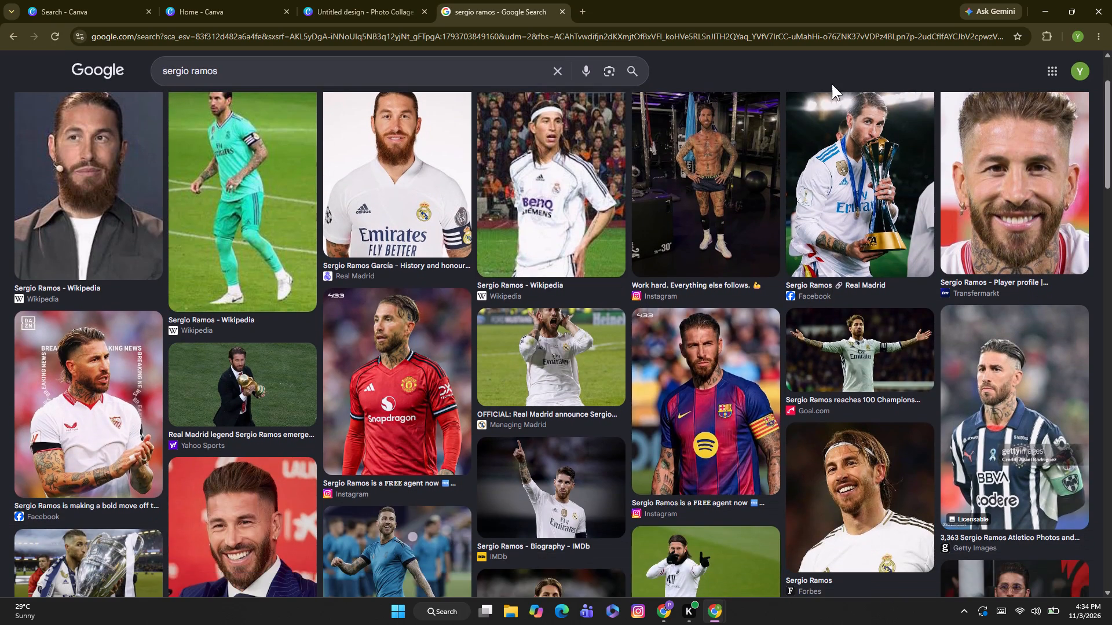
pyautogui.click(857, 163)
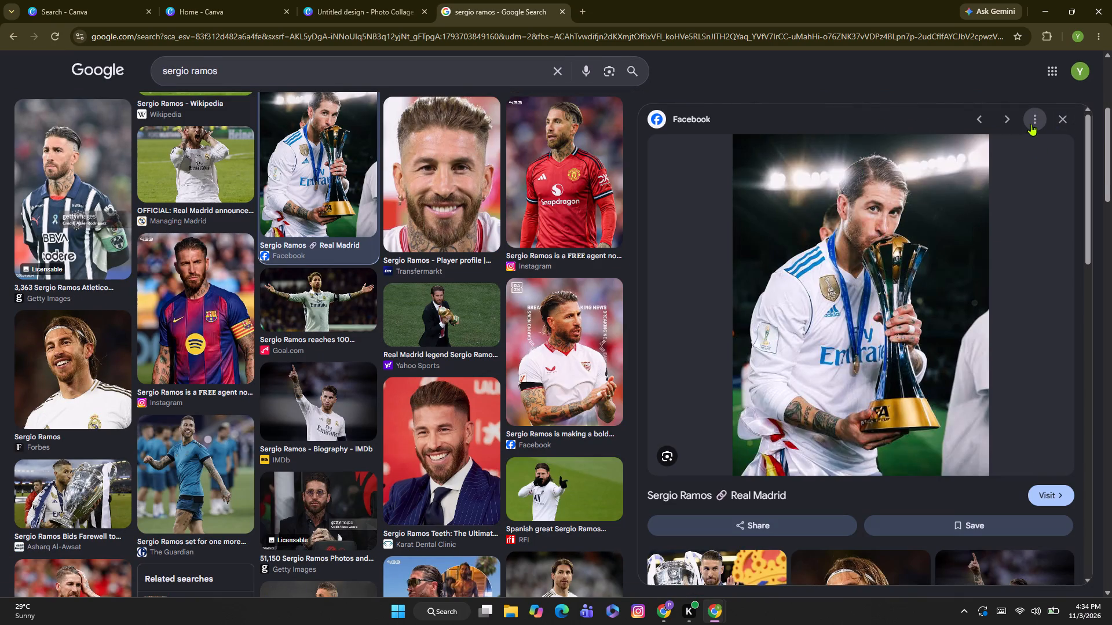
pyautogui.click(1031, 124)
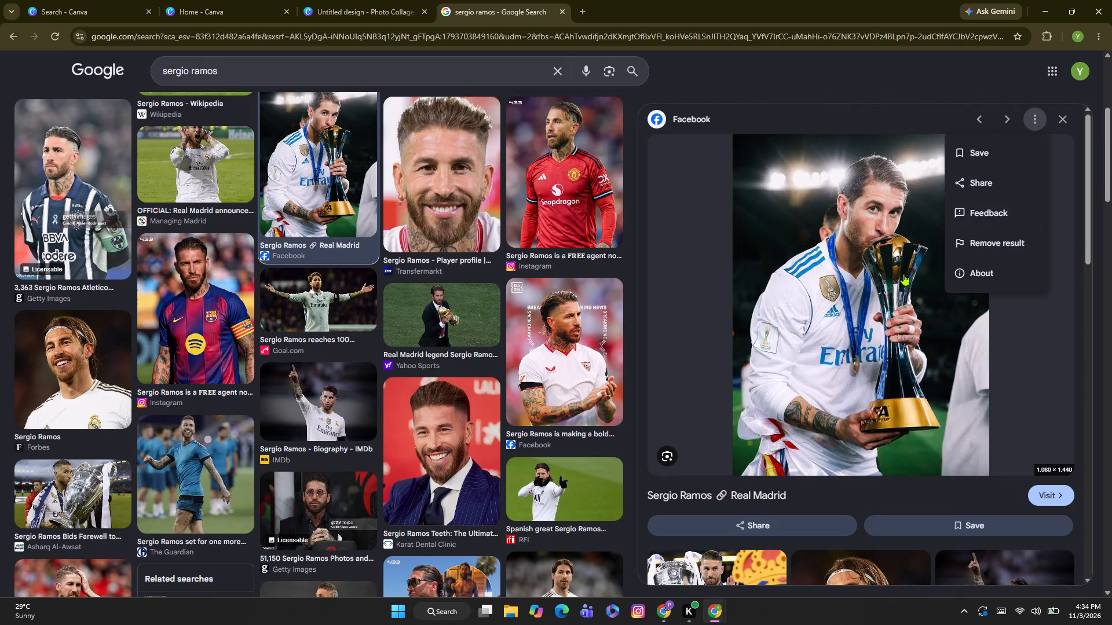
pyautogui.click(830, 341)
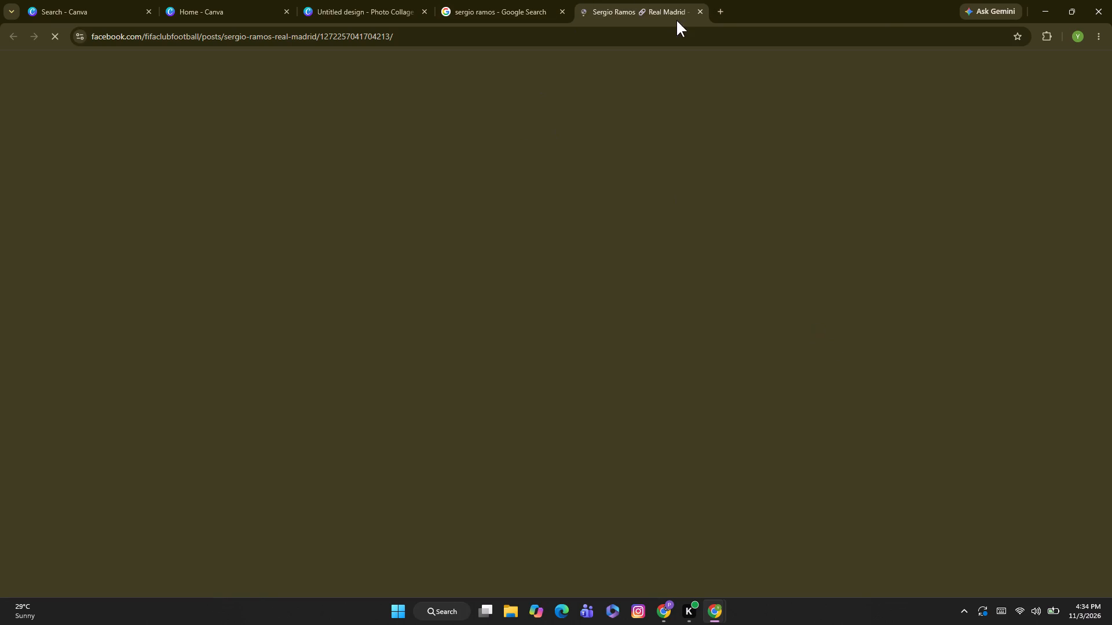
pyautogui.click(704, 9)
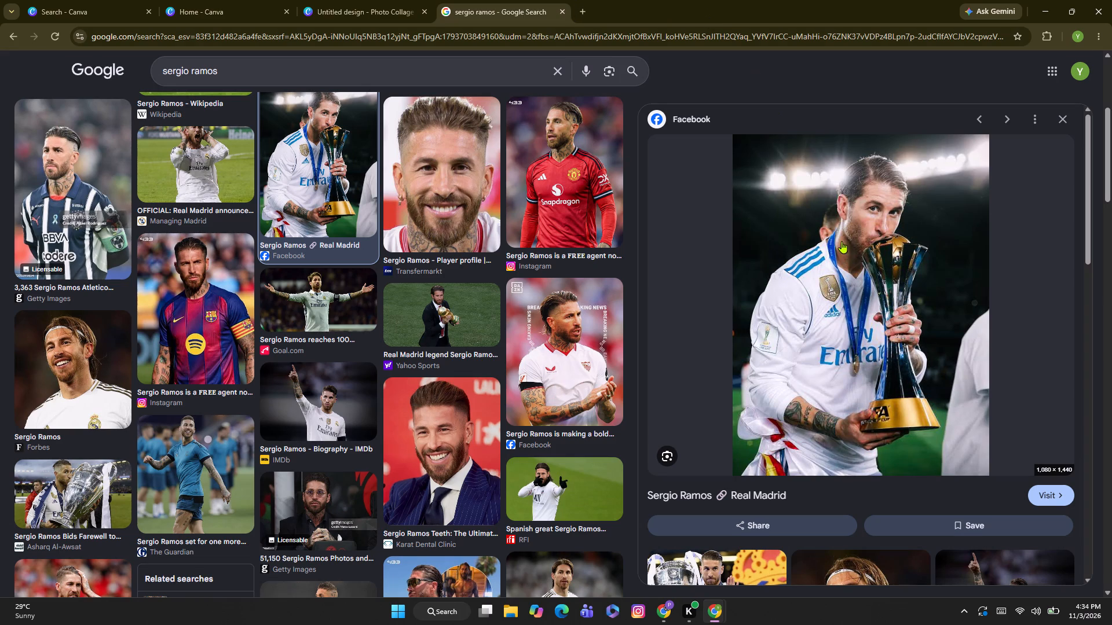
# Save the previewed trophy photo to the Downloads folder as a JPEG image named "sergio ramos 1".
pyautogui.rightClick(844, 251)
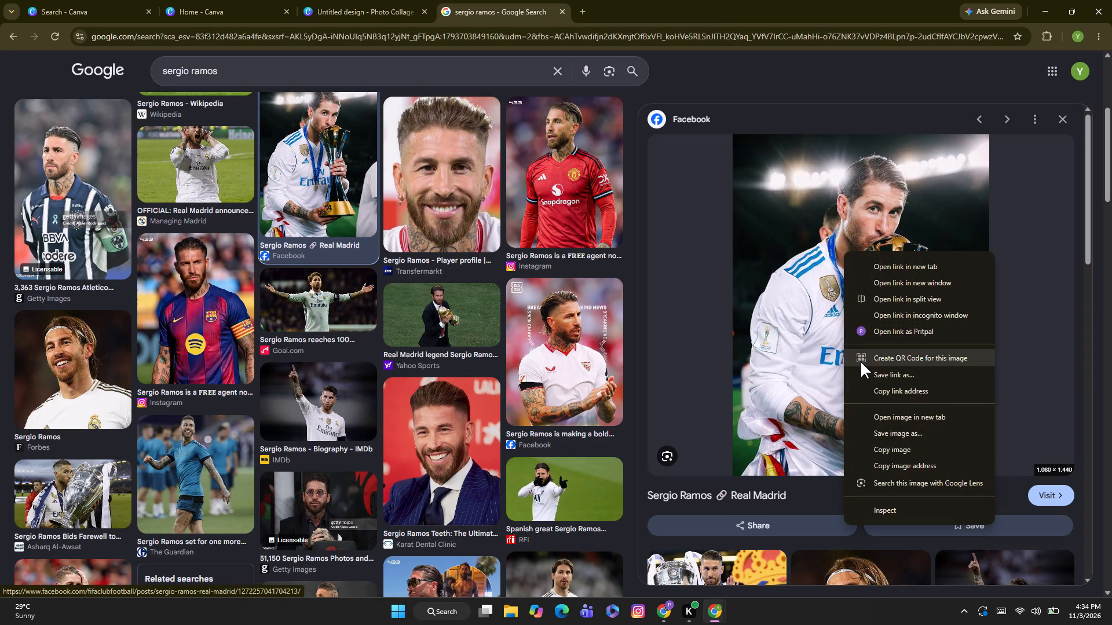
pyautogui.click(883, 436)
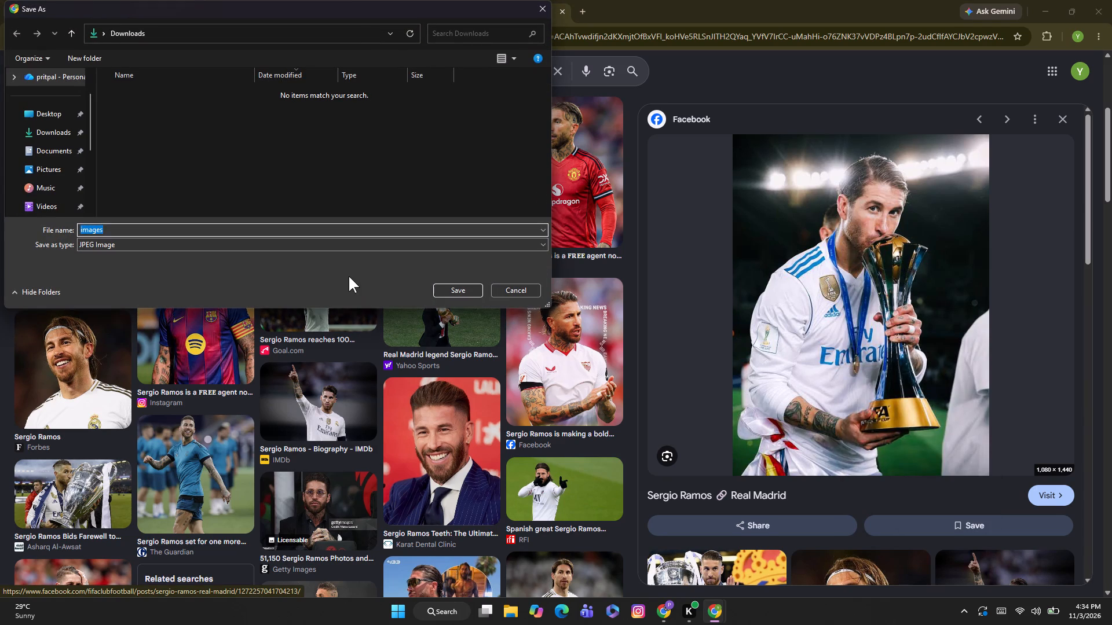
pyautogui.click(320, 228)
pyautogui.press('BackSpace')
pyautogui.press('BackSpace')
pyautogui.press('BackSpace')
pyautogui.press('BackSpace')
pyautogui.press('BackSpace')
pyautogui.press('BackSpace')
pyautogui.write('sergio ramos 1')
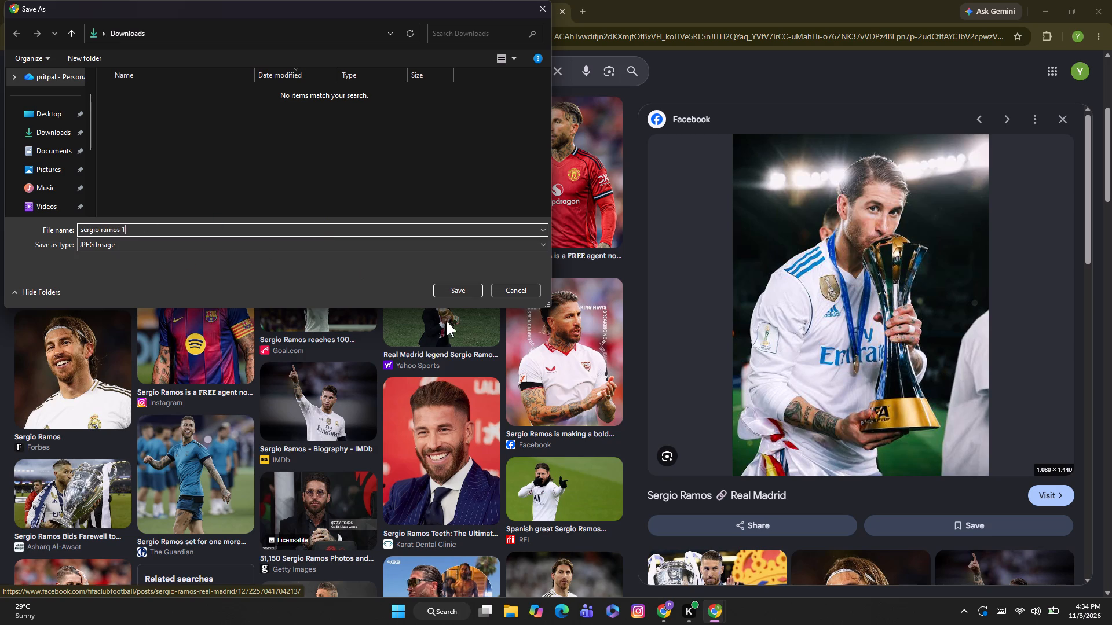
pyautogui.click(471, 286)
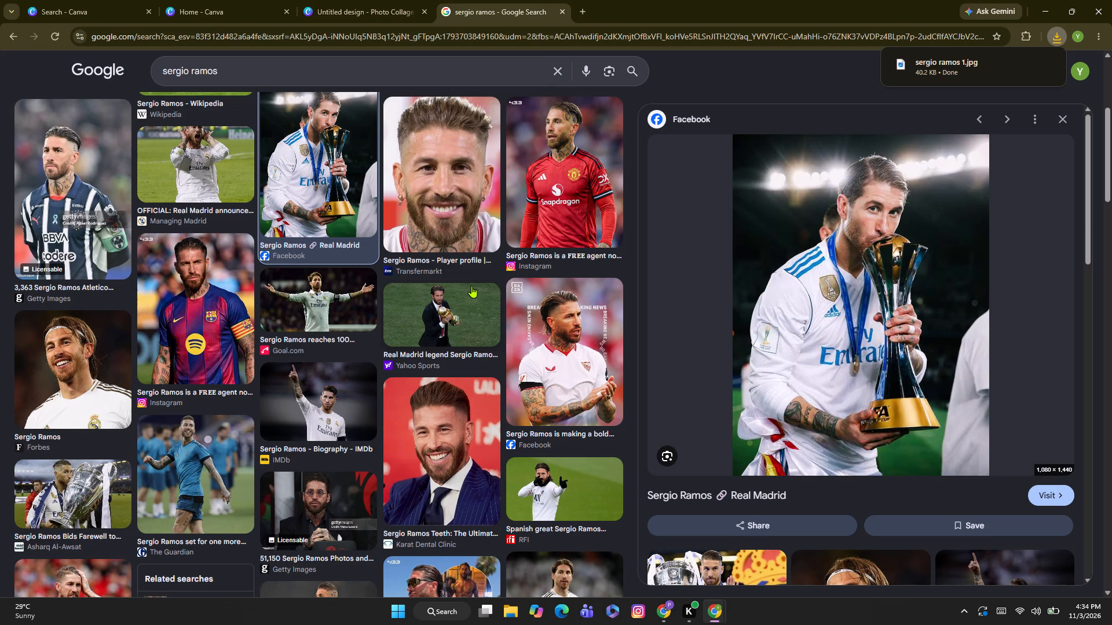
# Save the FourFourTwo picture of Ramos standing in the white Real Madrid kit to Downloads as "sergio ramos 2".
pyautogui.scroll(-5, 471, 286)
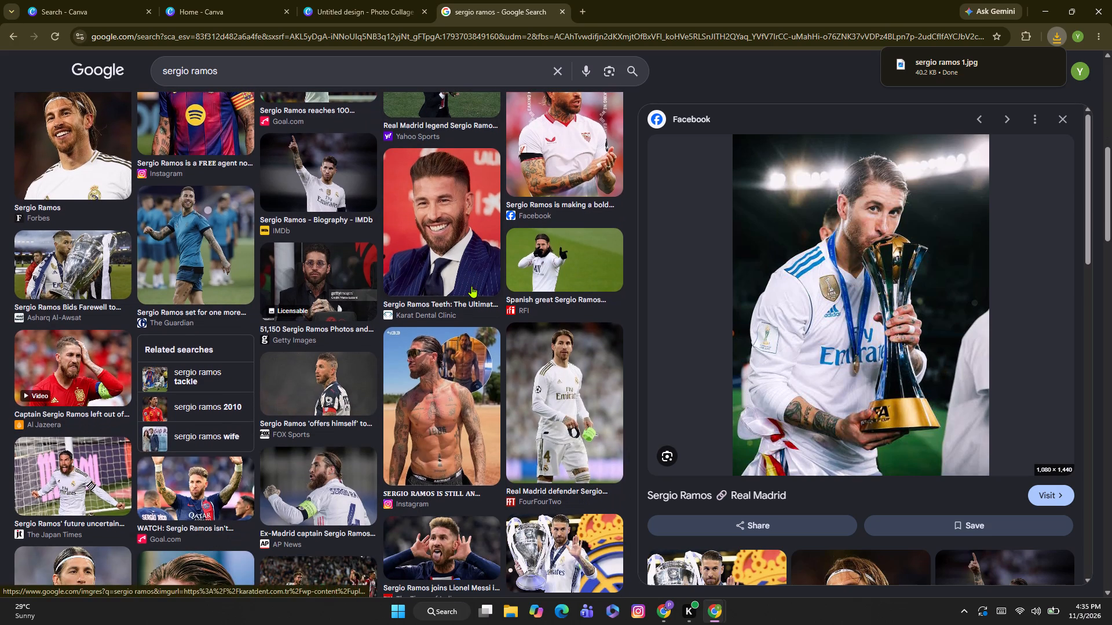
pyautogui.scroll(-1, 471, 286)
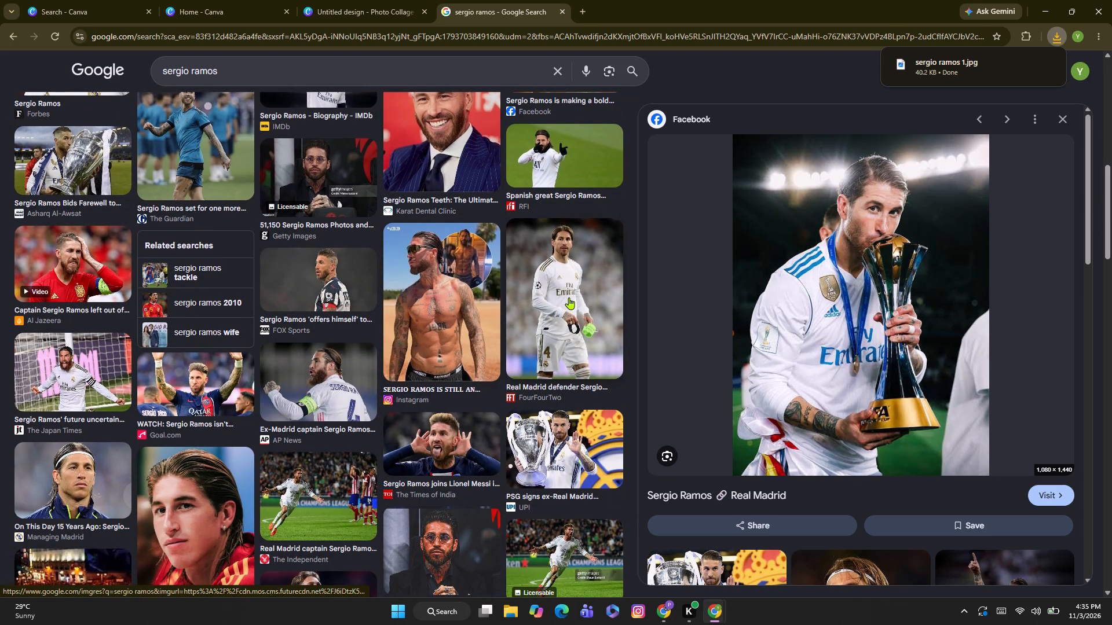
pyautogui.click(569, 297)
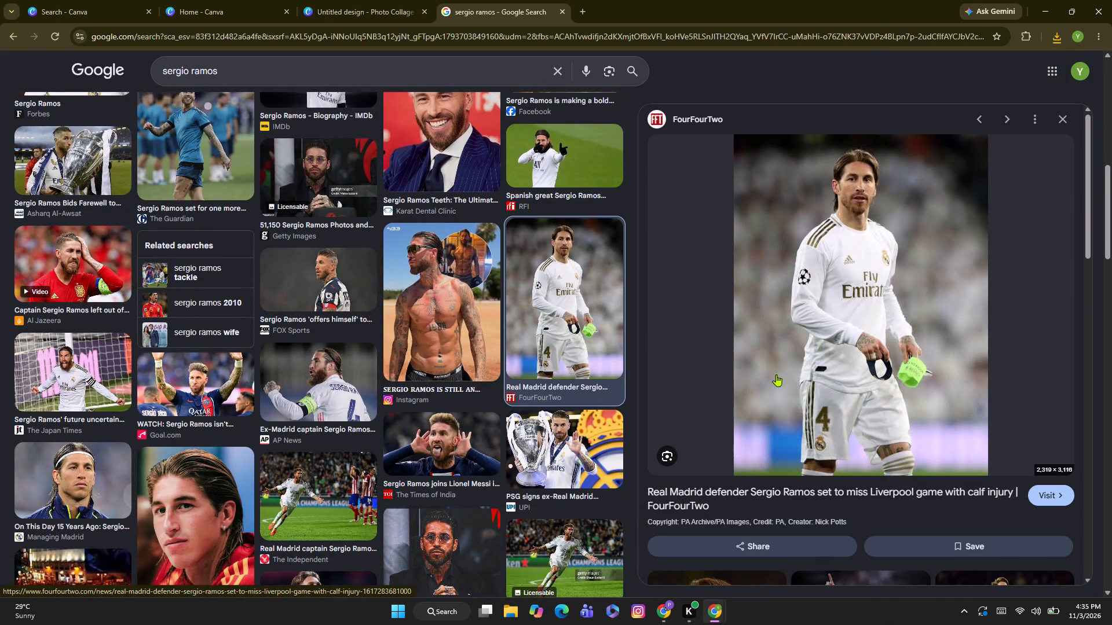
pyautogui.rightClick(810, 377)
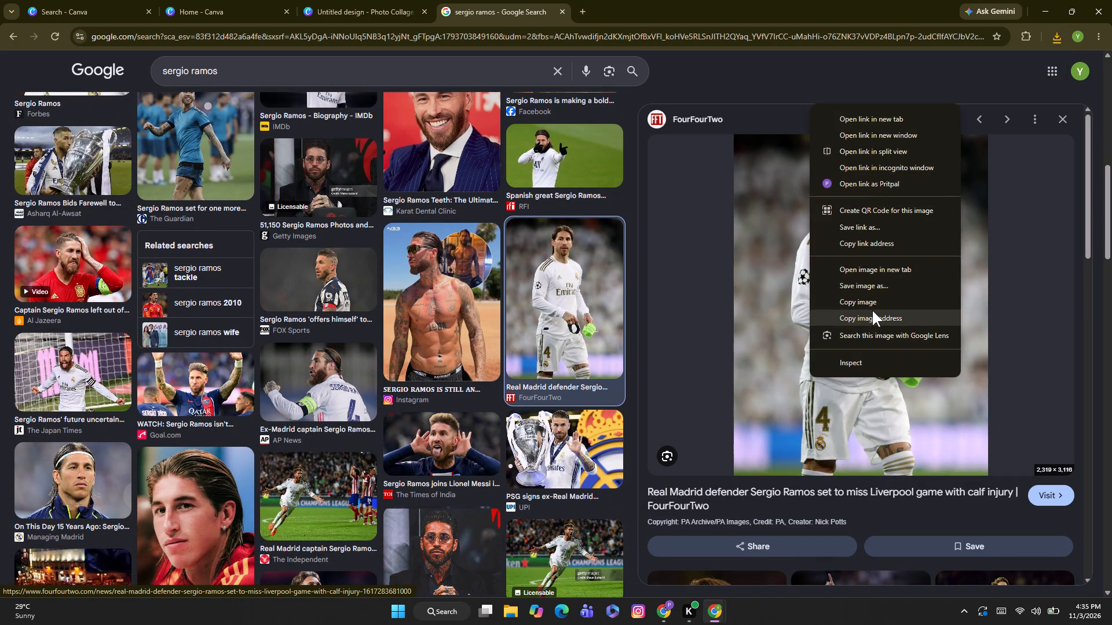
pyautogui.click(863, 280)
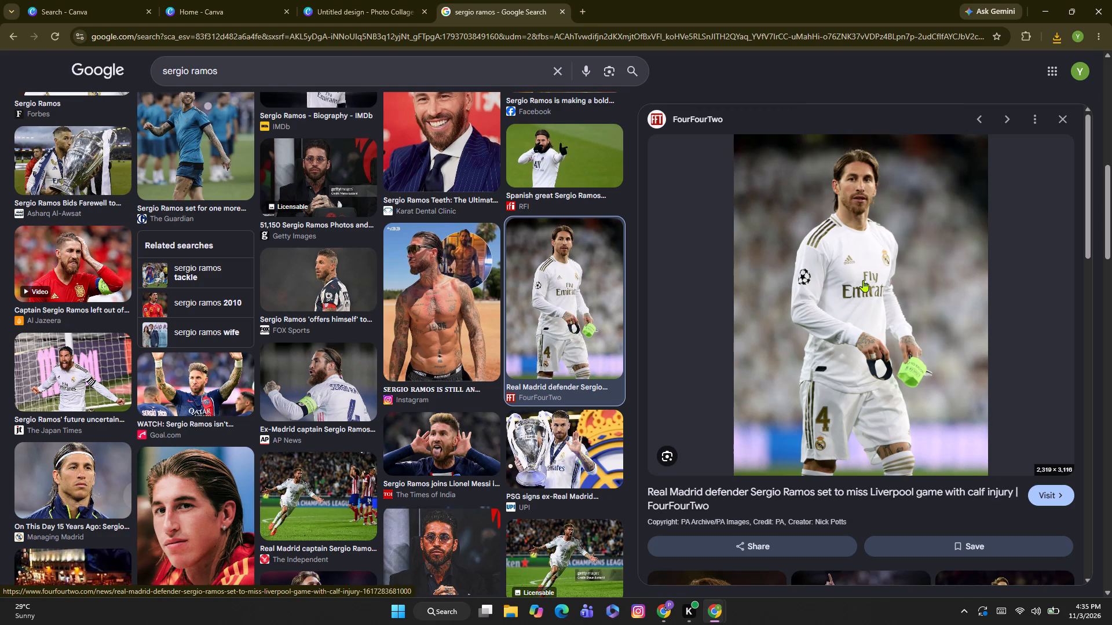
pyautogui.click(306, 221)
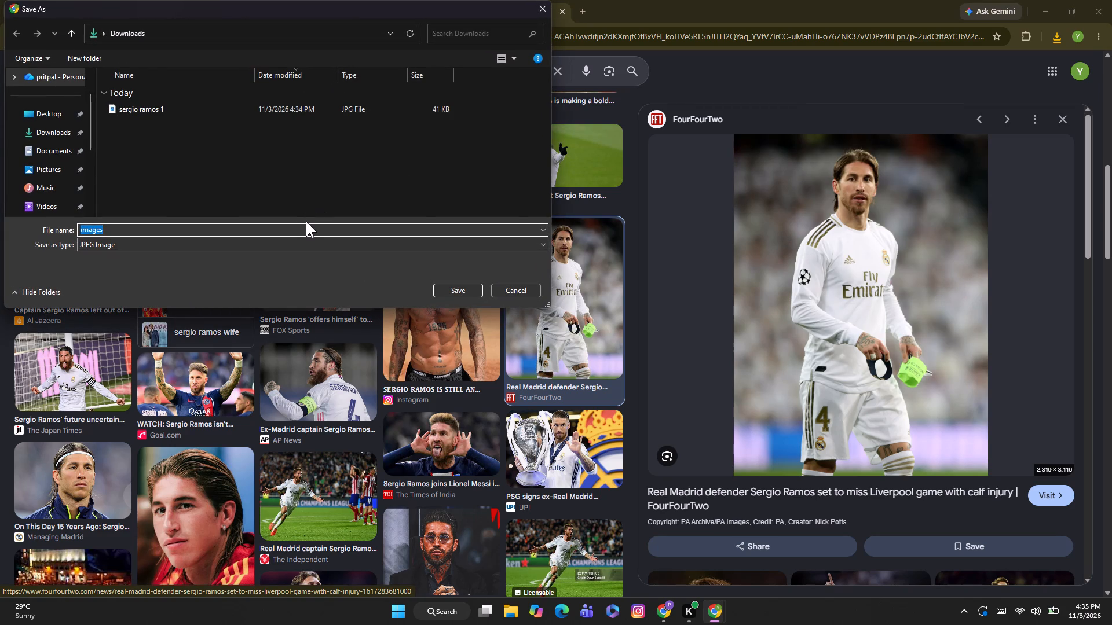
pyautogui.click(302, 227)
pyautogui.press('BackSpace')
pyautogui.press('BackSpace')
pyautogui.press('BackSpace')
pyautogui.press('BackSpace')
pyautogui.press('BackSpace')
pyautogui.press('BackSpace')
pyautogui.press('BackSpace')
pyautogui.press('BackSpace')
pyautogui.press('BackSpace')
pyautogui.press('BackSpace')
pyautogui.write('sergio ramos 3')
pyautogui.press('BackSpace')
pyautogui.press('2')
pyautogui.press('Return')
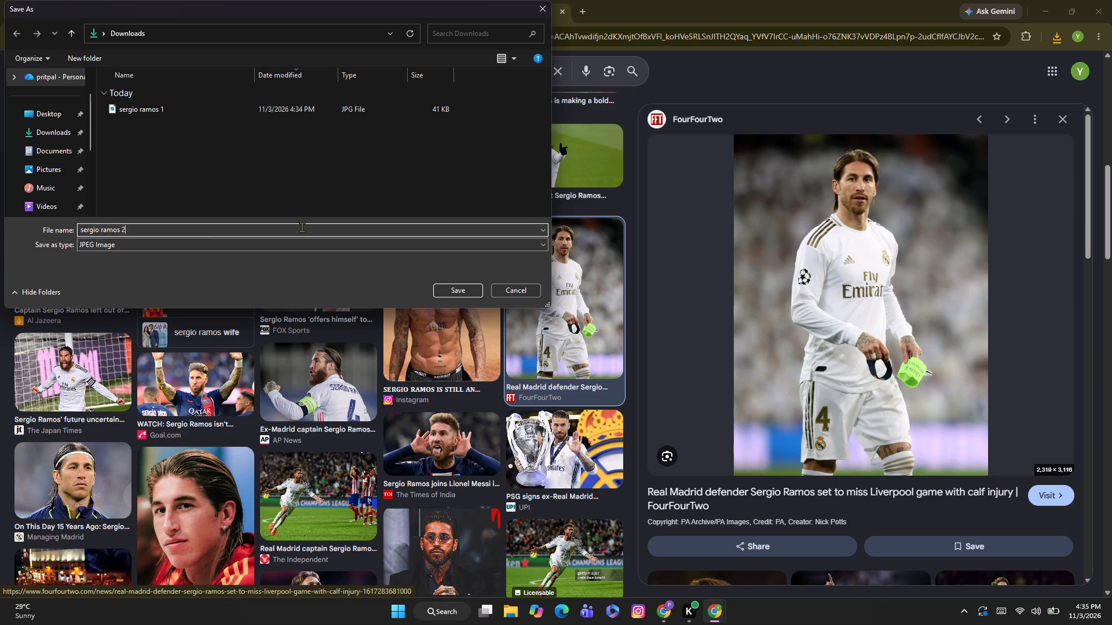
# Find the Dreamstime bicycle-kick picture further down the image results and save it to Downloads as "sergio ramos 3".
pyautogui.scroll(-5, 132, 311)
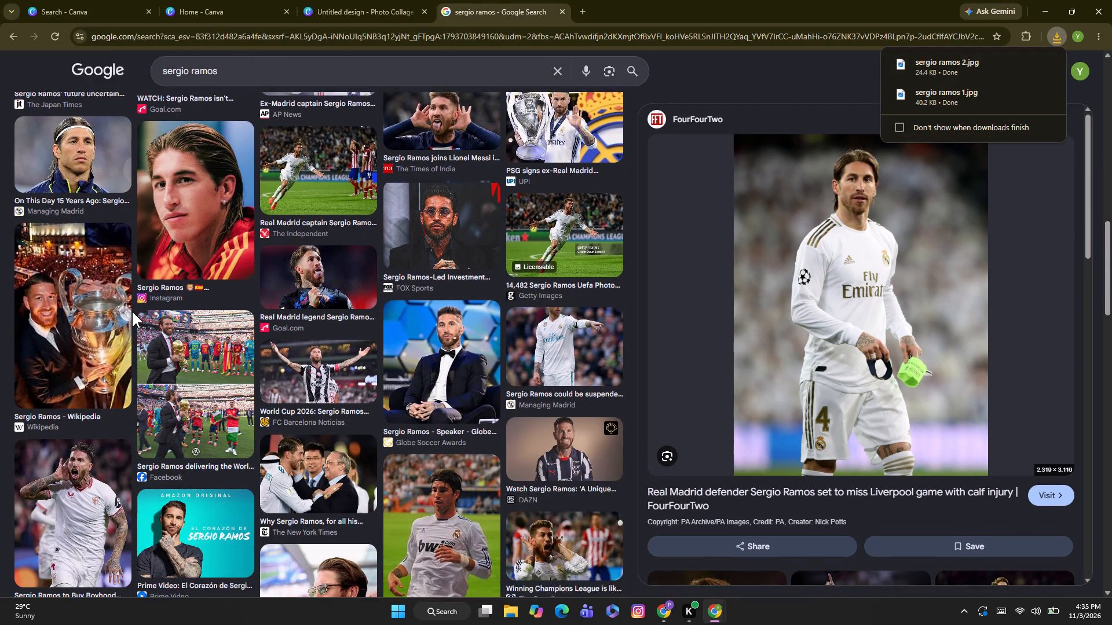
pyautogui.scroll(-6, 132, 311)
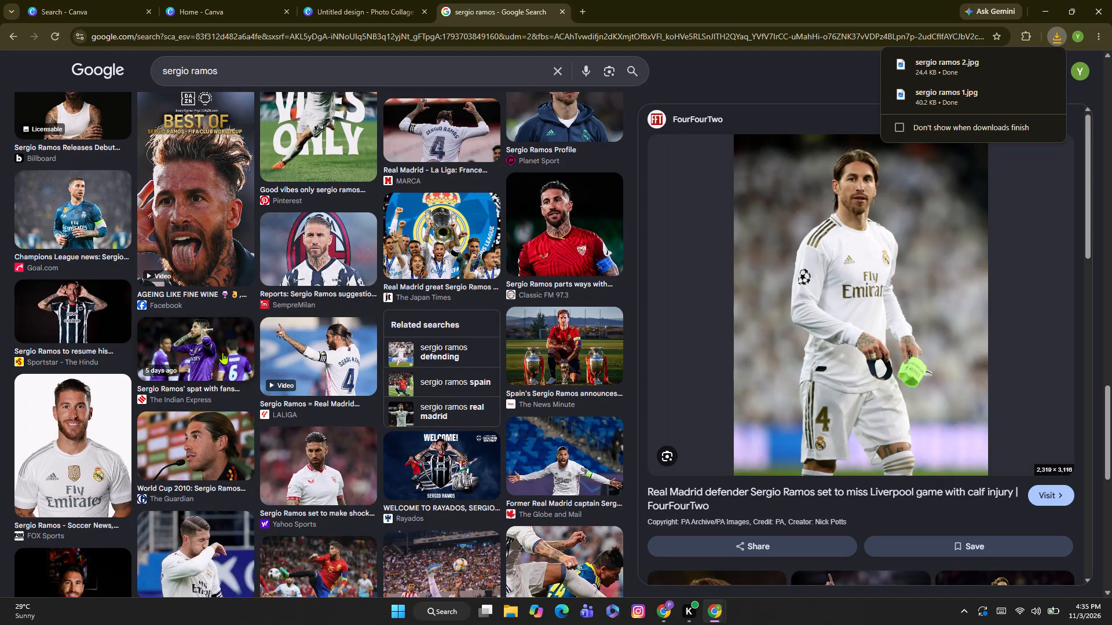
pyautogui.scroll(-3, 226, 351)
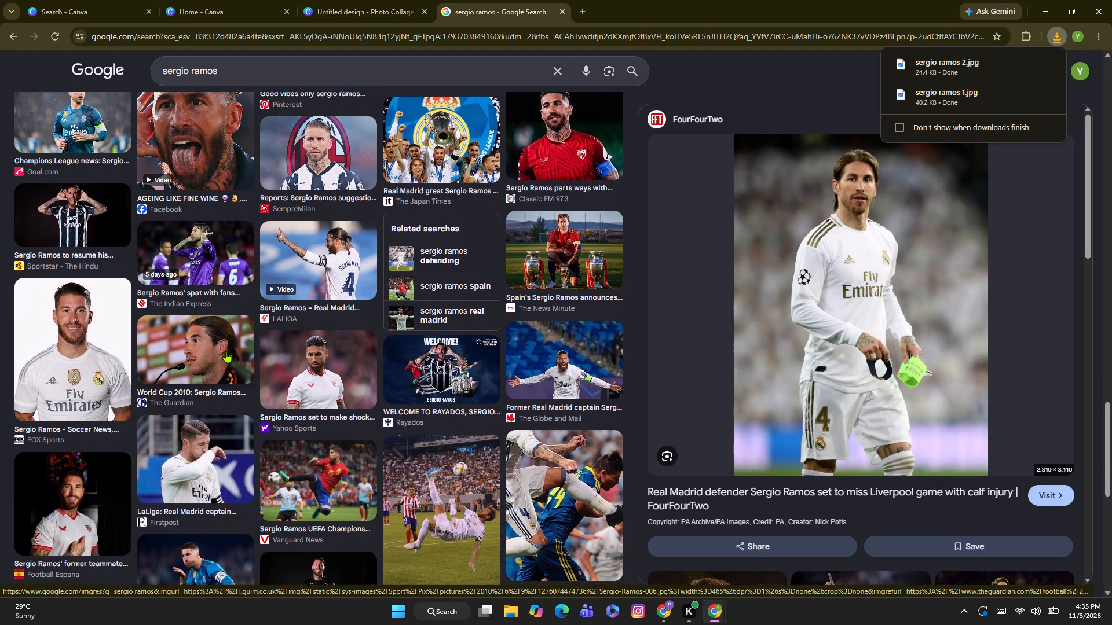
pyautogui.scroll(-2, 226, 351)
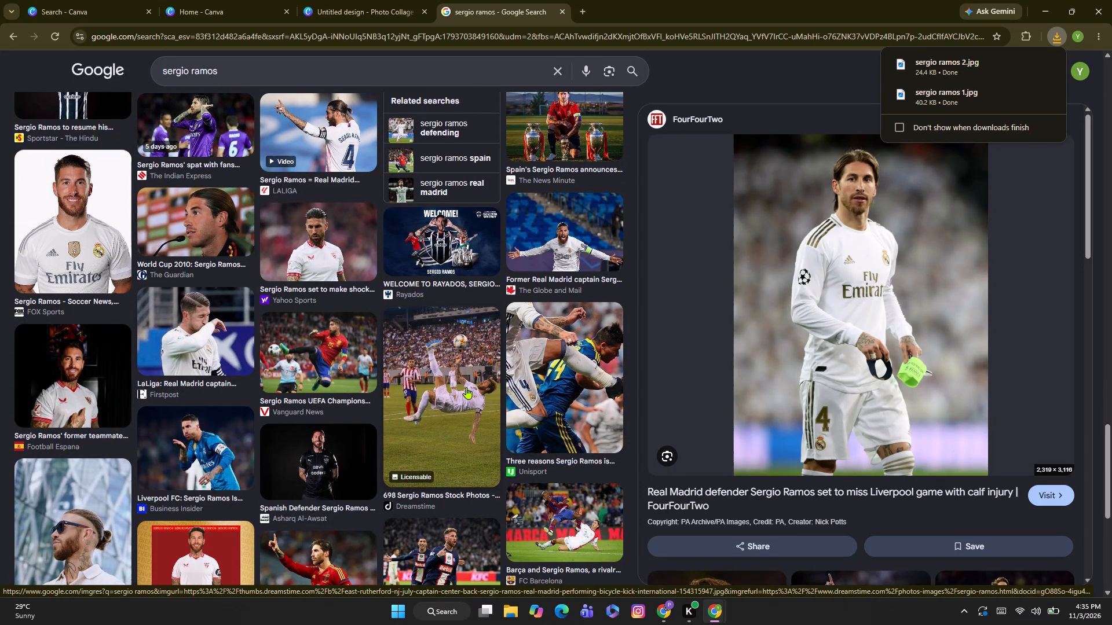
pyautogui.click(466, 387)
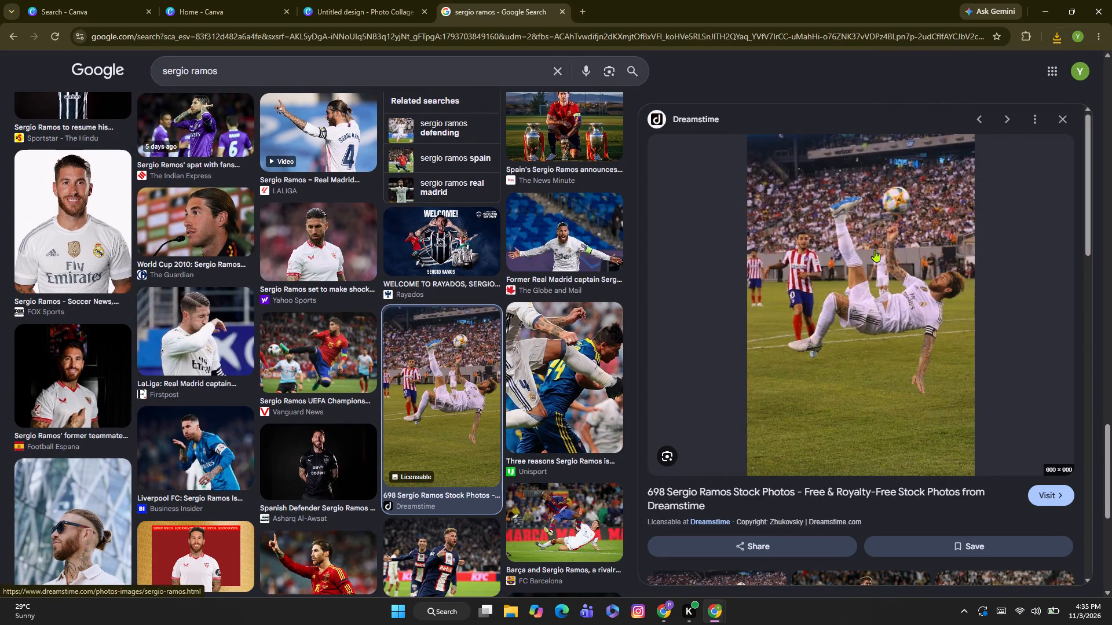
pyautogui.rightClick(875, 249)
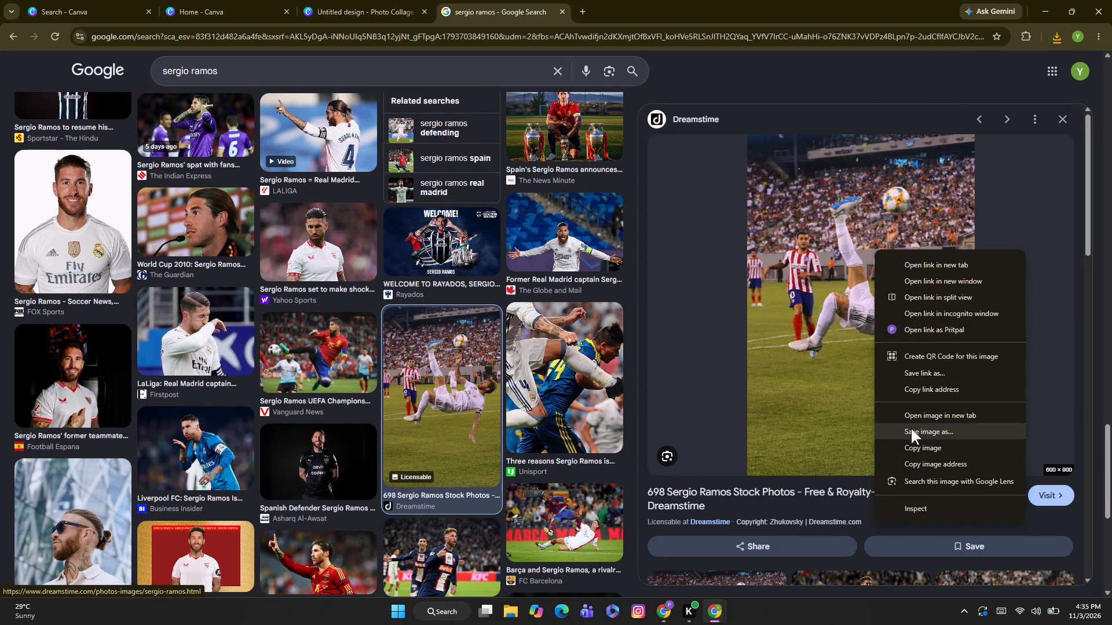
pyautogui.click(911, 433)
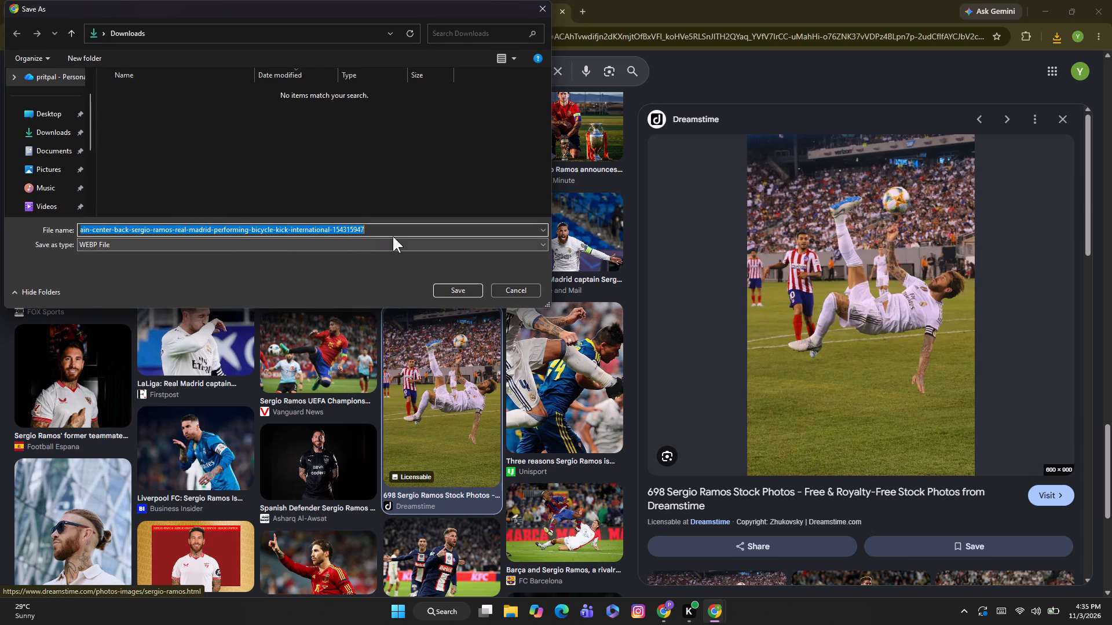
pyautogui.press('BackSpace')
pyautogui.write('sergio ramosn')
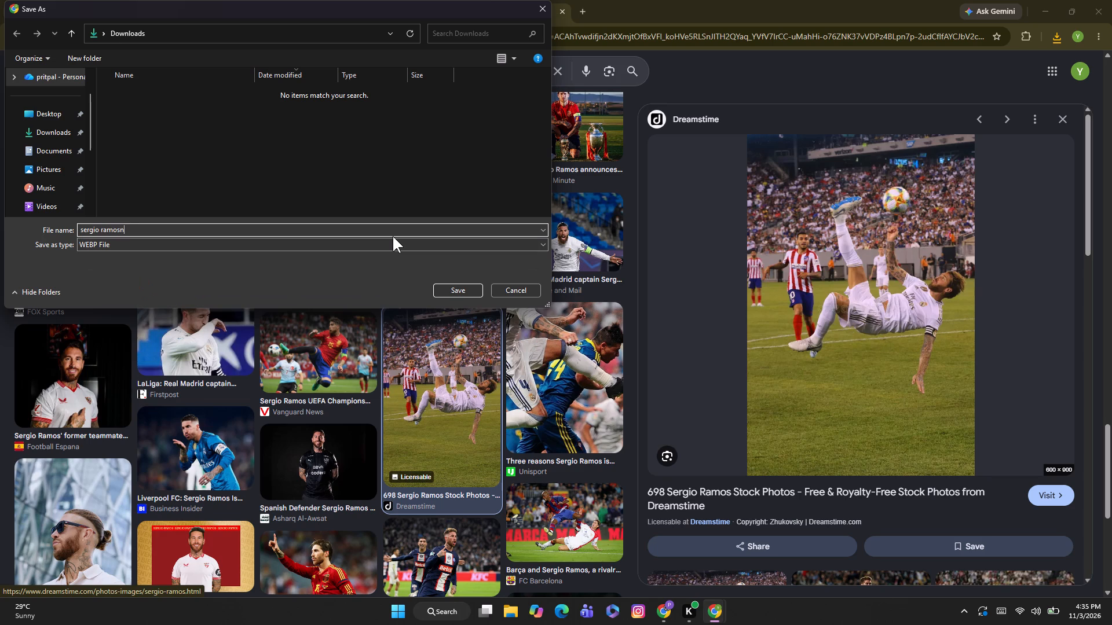
pyautogui.press('BackSpace')
pyautogui.press('space')
pyautogui.write('3')
pyautogui.press('Return')
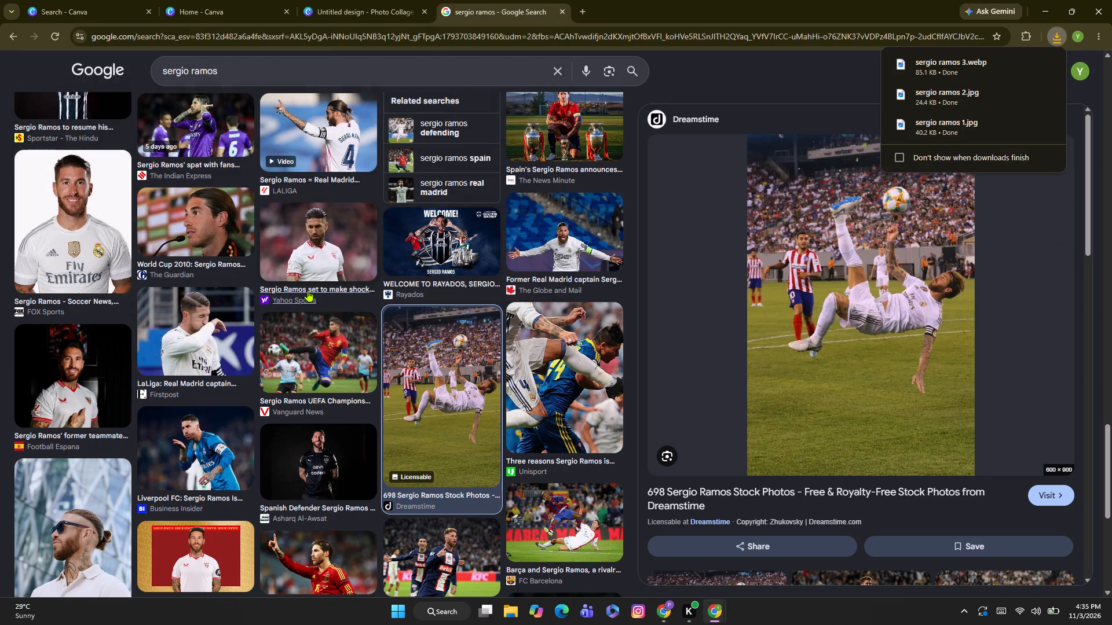
# Find the Amazon.in framed red Sergio Ramos number 4 jersey poster in the image results and save the image.
pyautogui.scroll(-7, 304, 293)
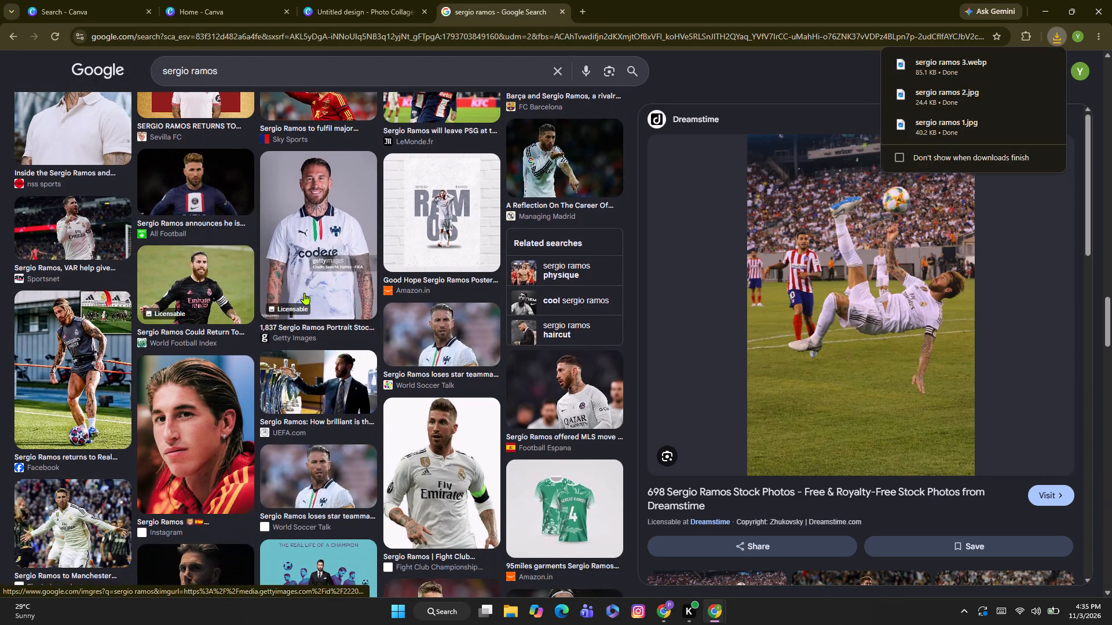
pyautogui.scroll(-8, 304, 293)
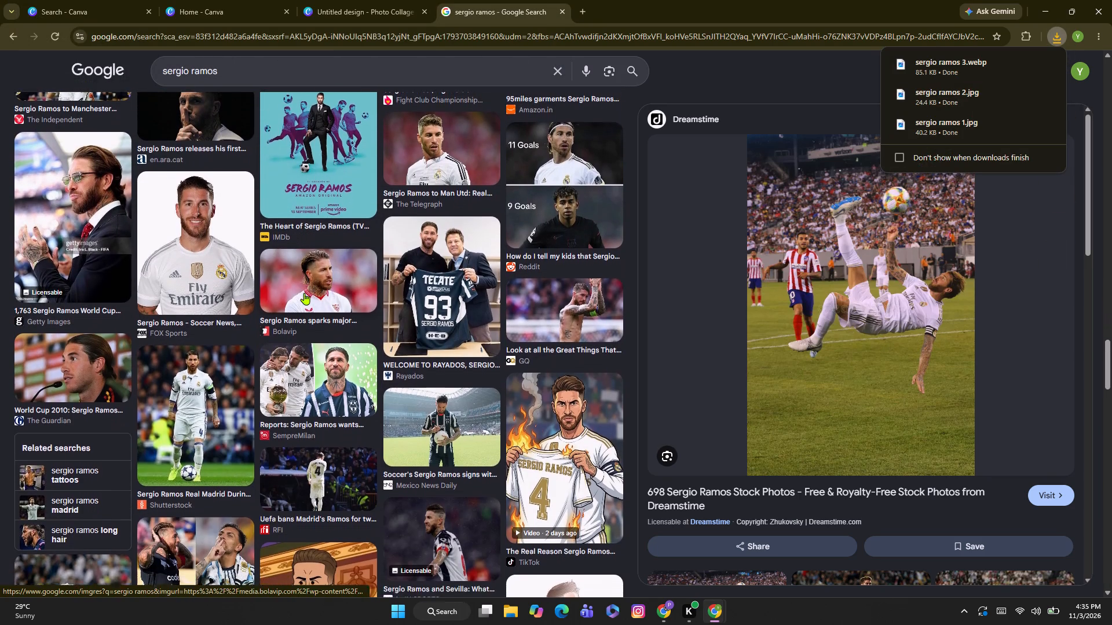
pyautogui.scroll(-7, 304, 293)
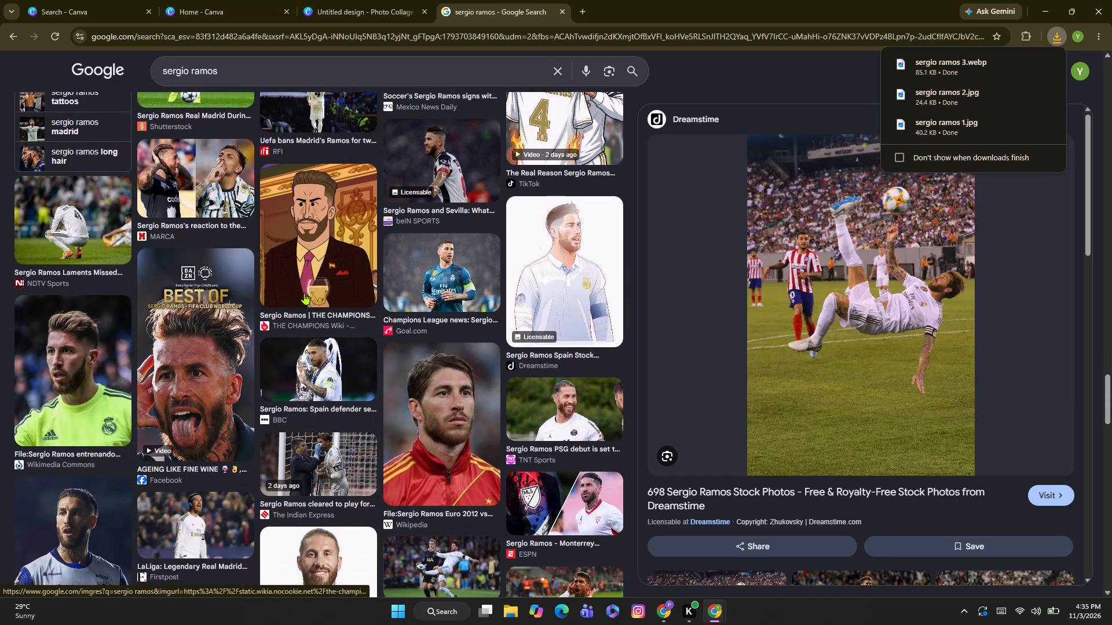
pyautogui.scroll(-6, 304, 293)
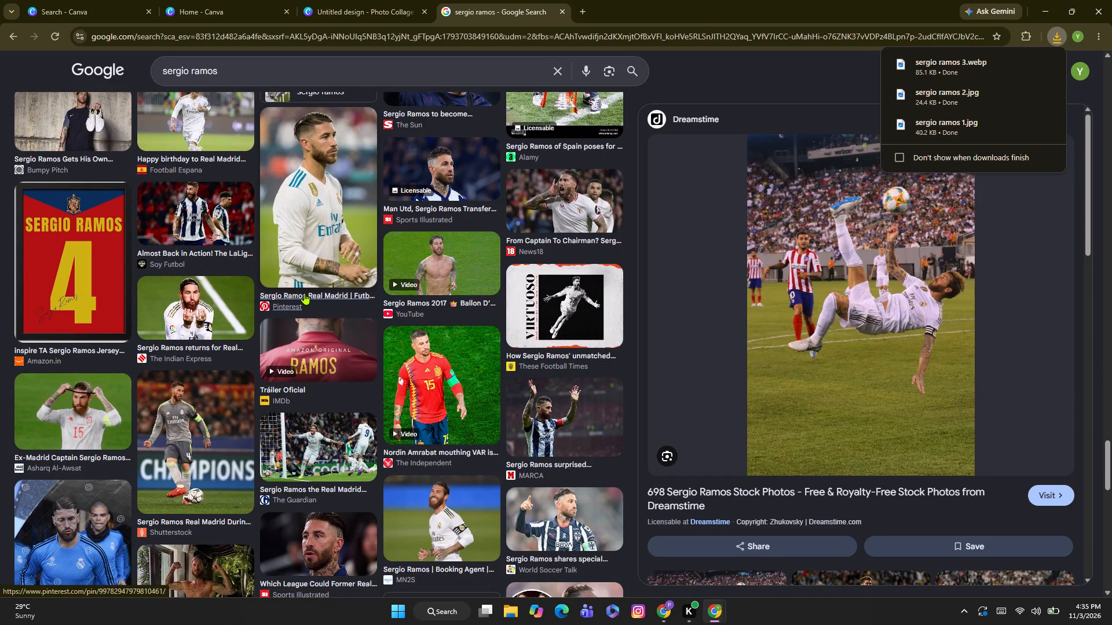
pyautogui.click(65, 260)
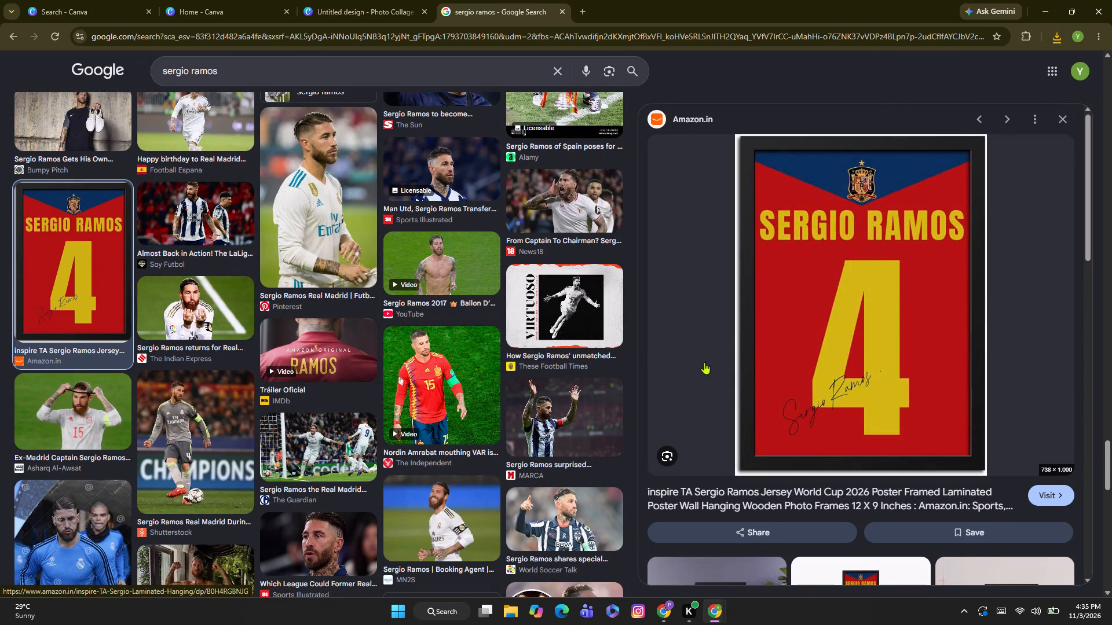
pyautogui.rightClick(809, 352)
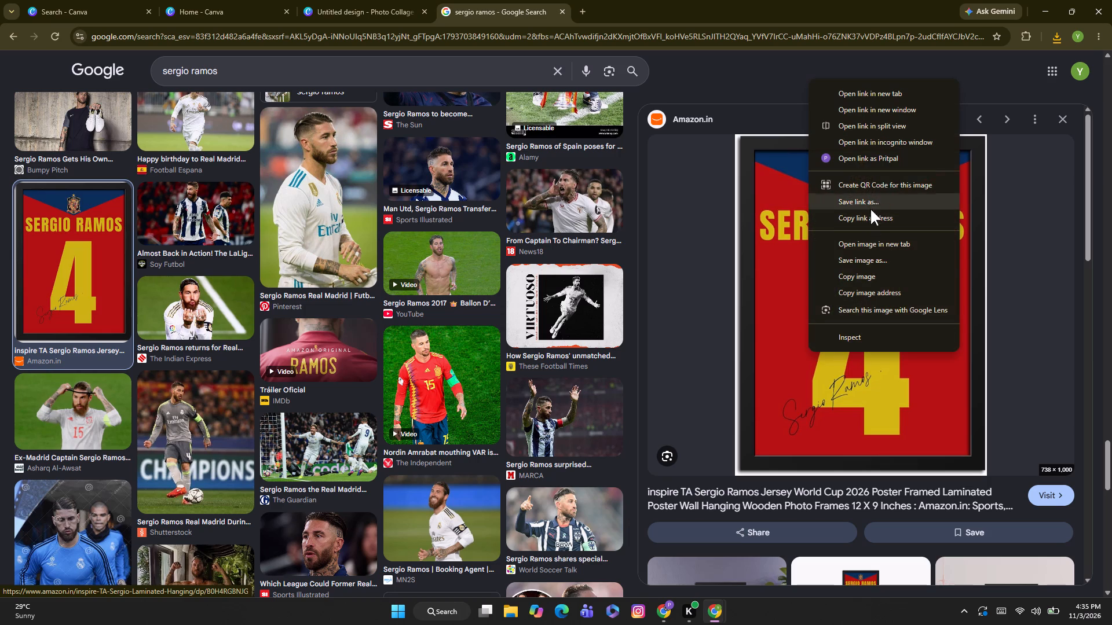
pyautogui.click(852, 260)
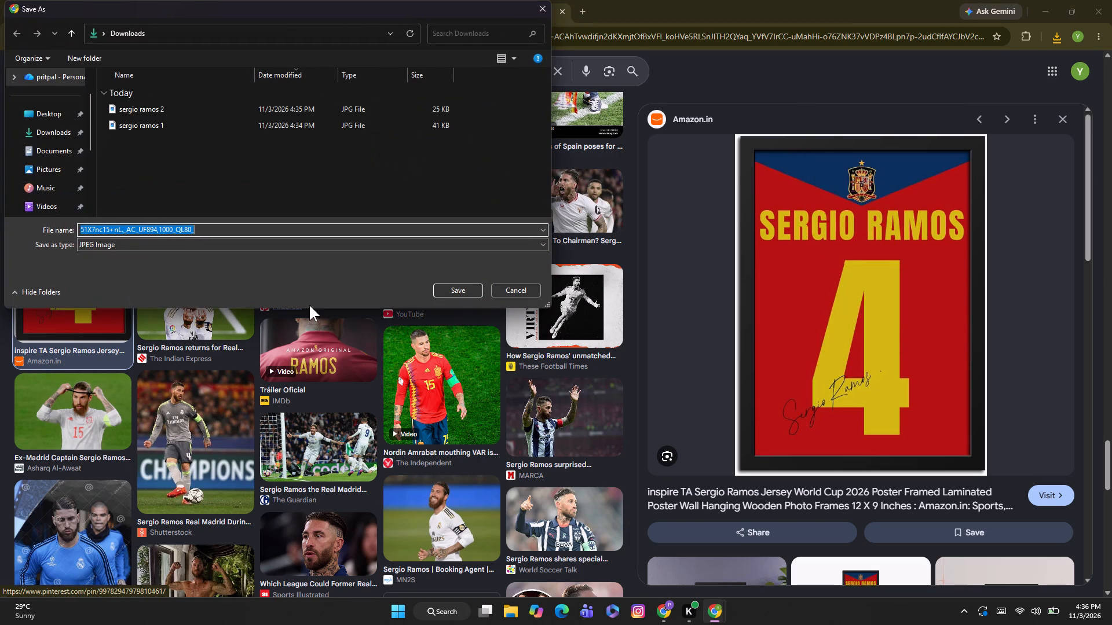
# Name the framed red jersey poster image "sergio ramos 4" and save it to Downloads.
pyautogui.press('BackSpace')
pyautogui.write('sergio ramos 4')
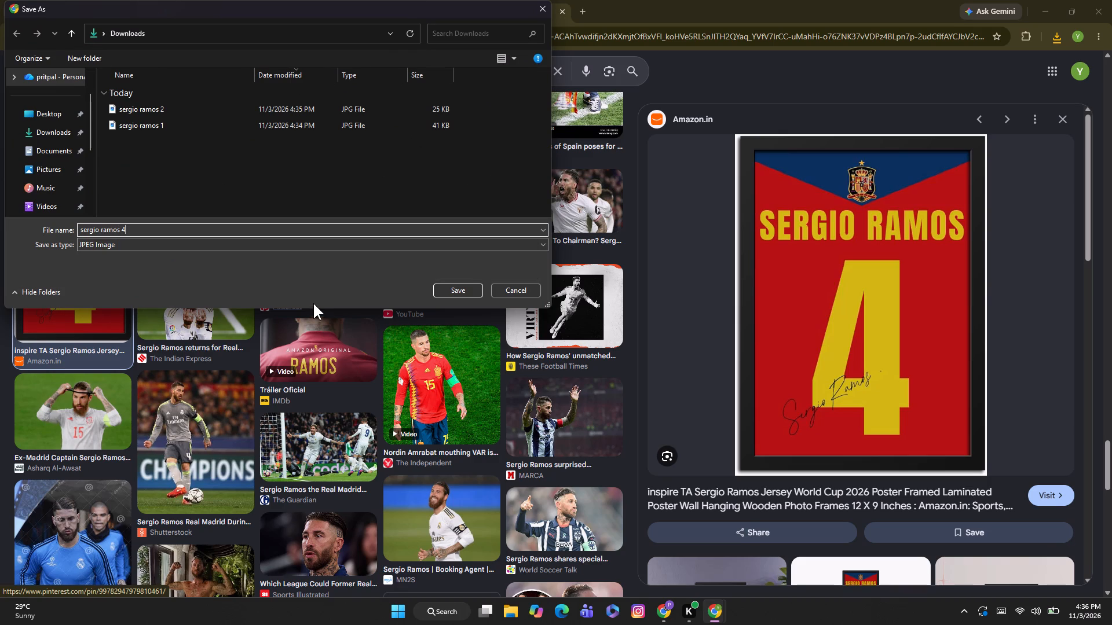
pyautogui.click(466, 288)
# Find the Instagram picture of Ramos lifting the World Cup trophy further down the image results and save it to Downloads as "sergio ramos 5".
pyautogui.scroll(-4, 466, 288)
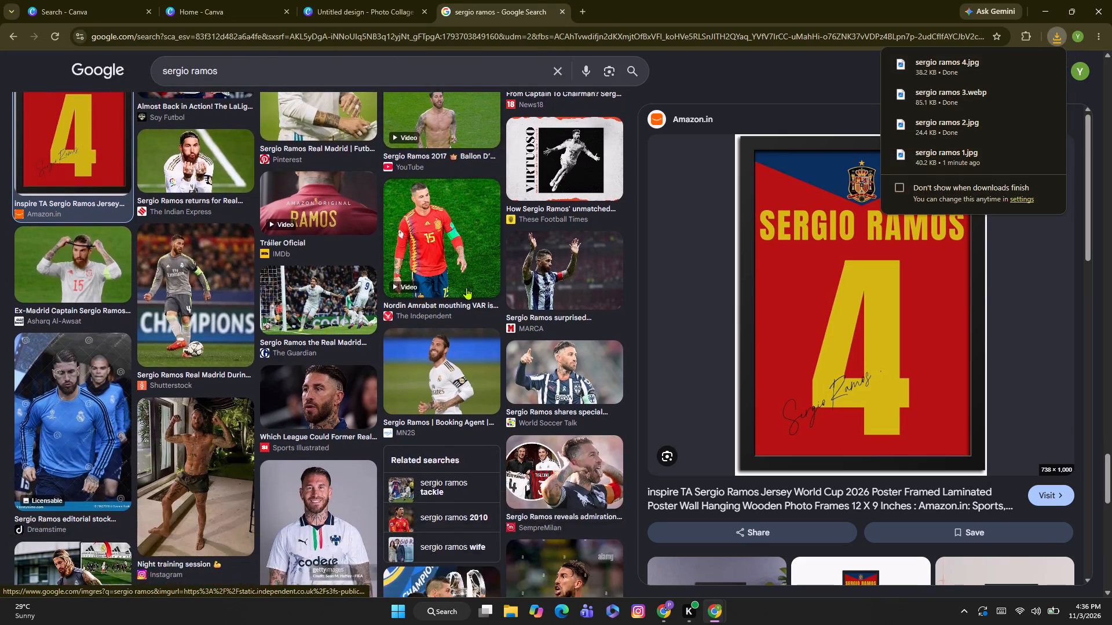
pyautogui.scroll(-9, 466, 288)
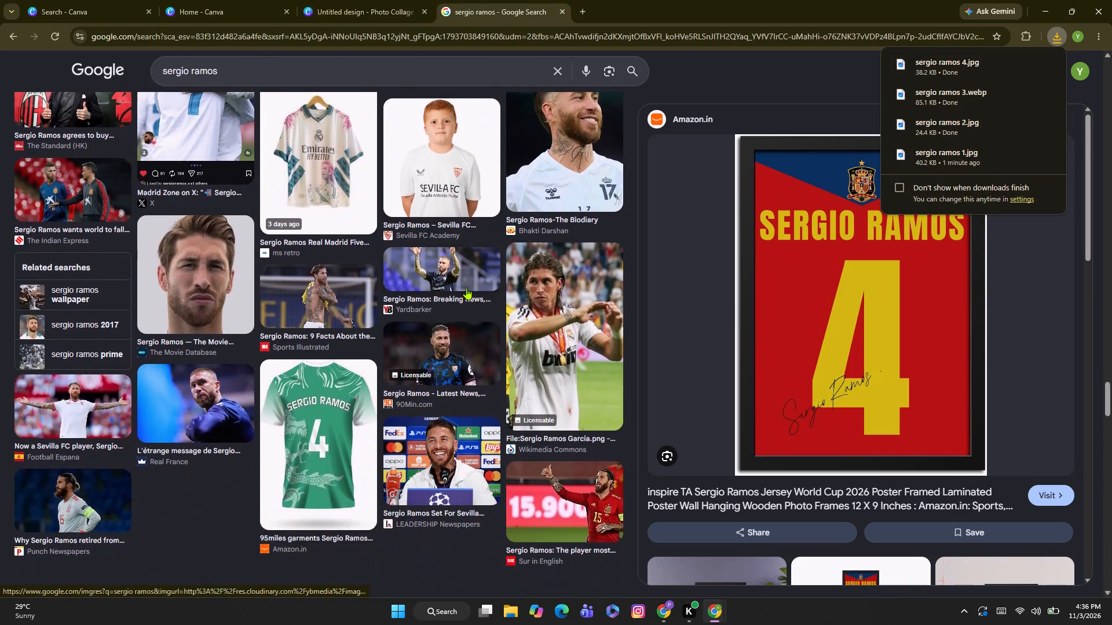
pyautogui.scroll(-9, 466, 288)
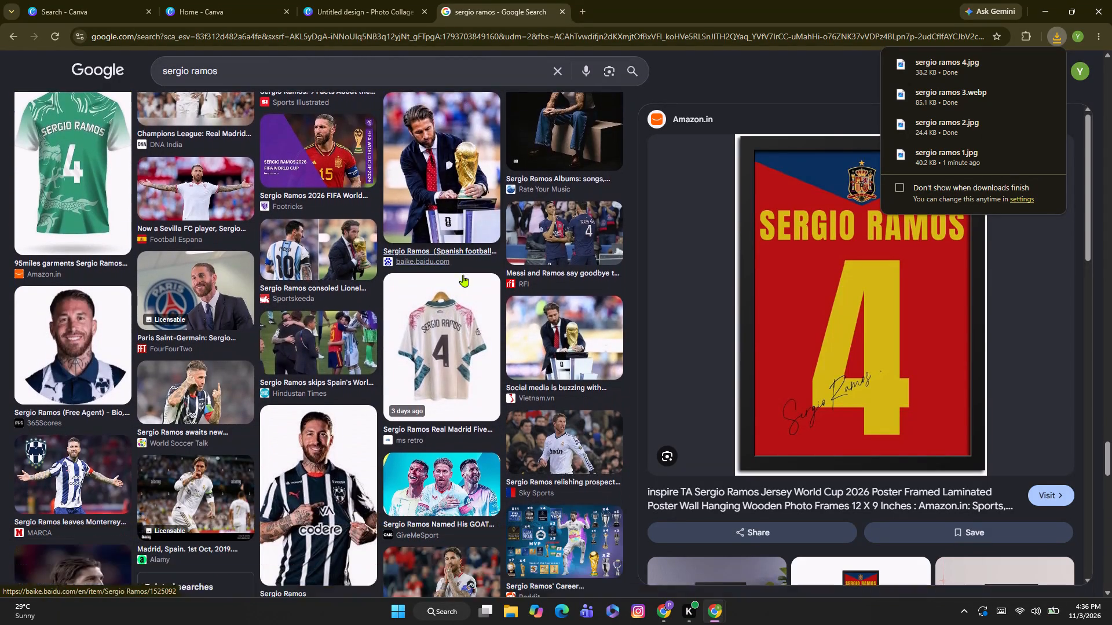
pyautogui.scroll(-7, 463, 275)
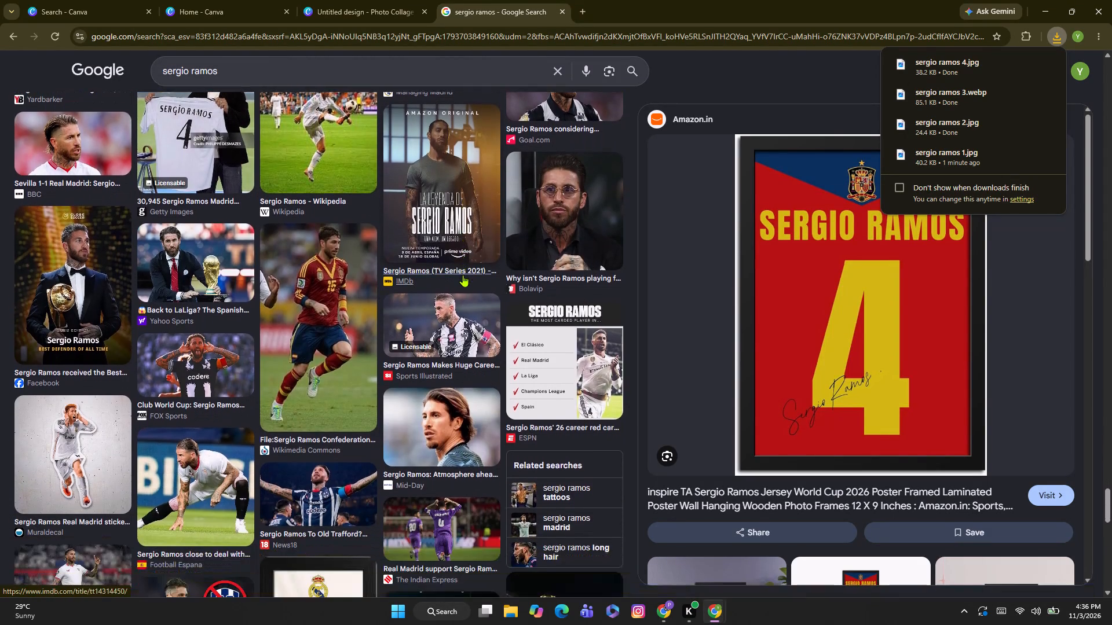
pyautogui.scroll(-7, 463, 275)
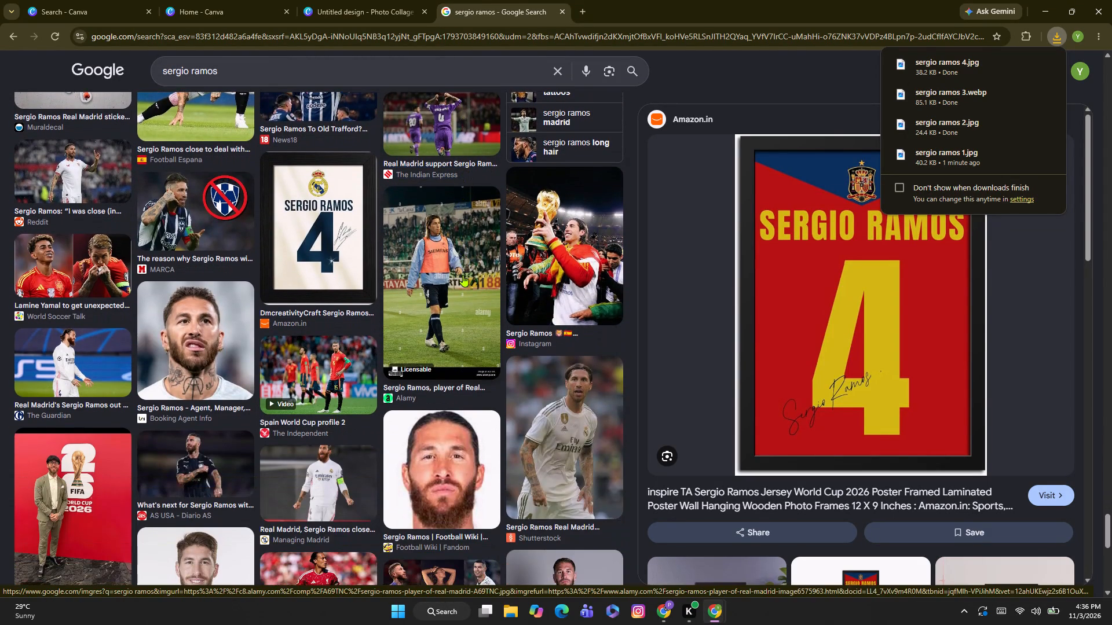
pyautogui.click(561, 260)
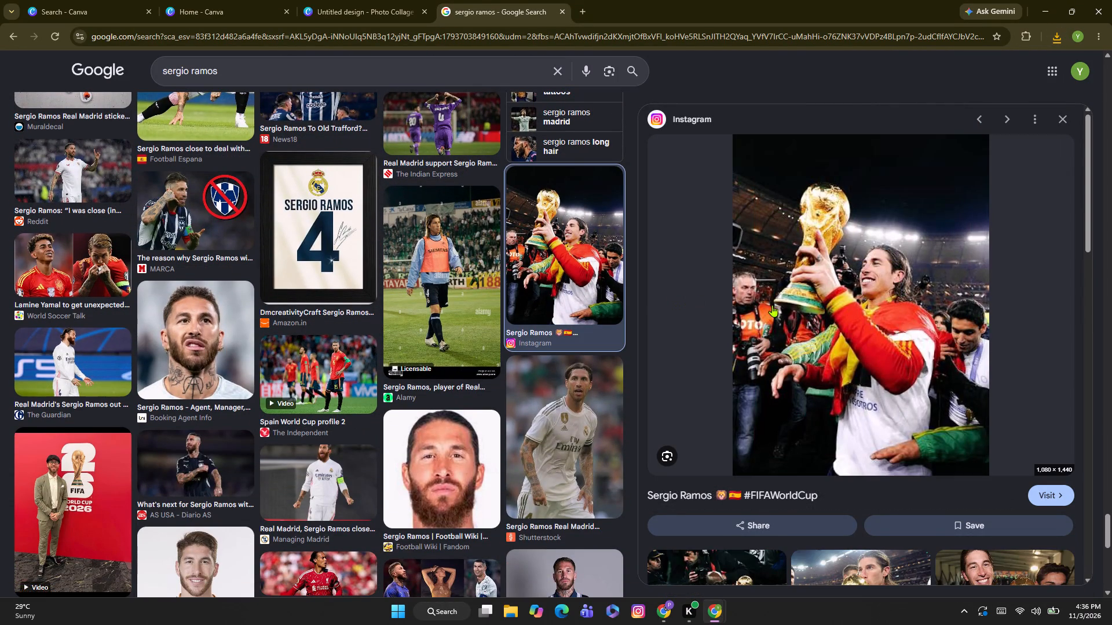
pyautogui.rightClick(772, 305)
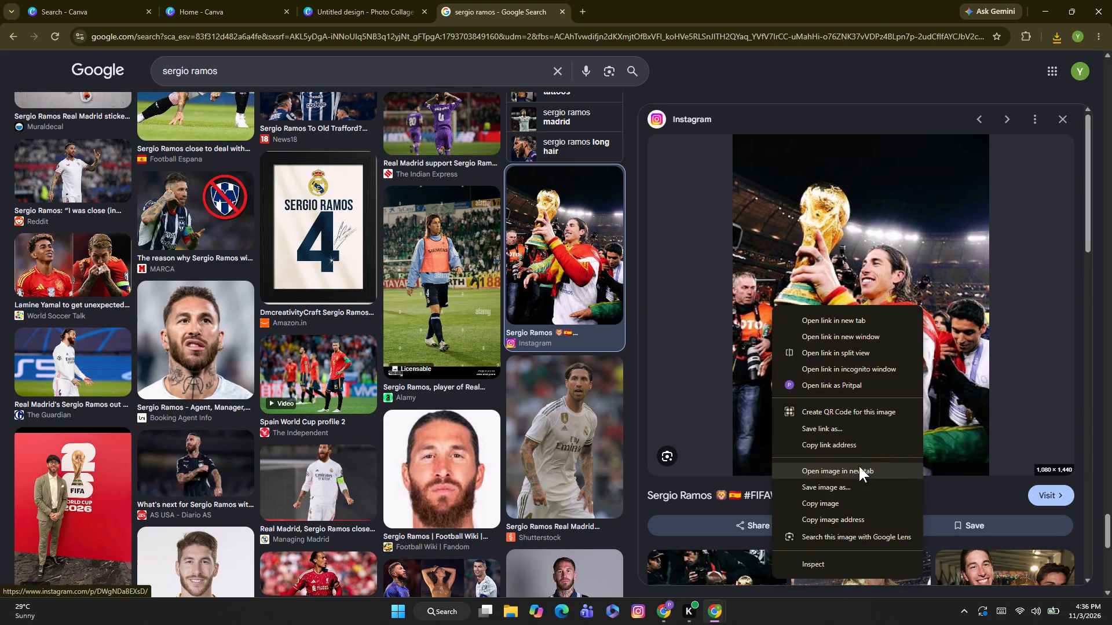
pyautogui.click(832, 495)
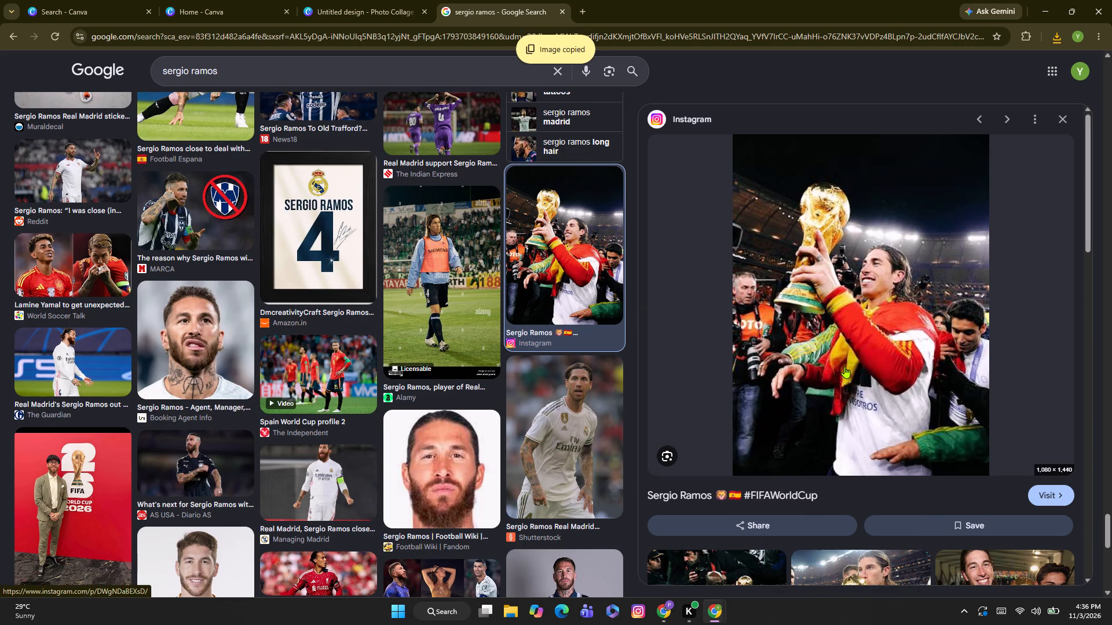
pyautogui.rightClick(844, 366)
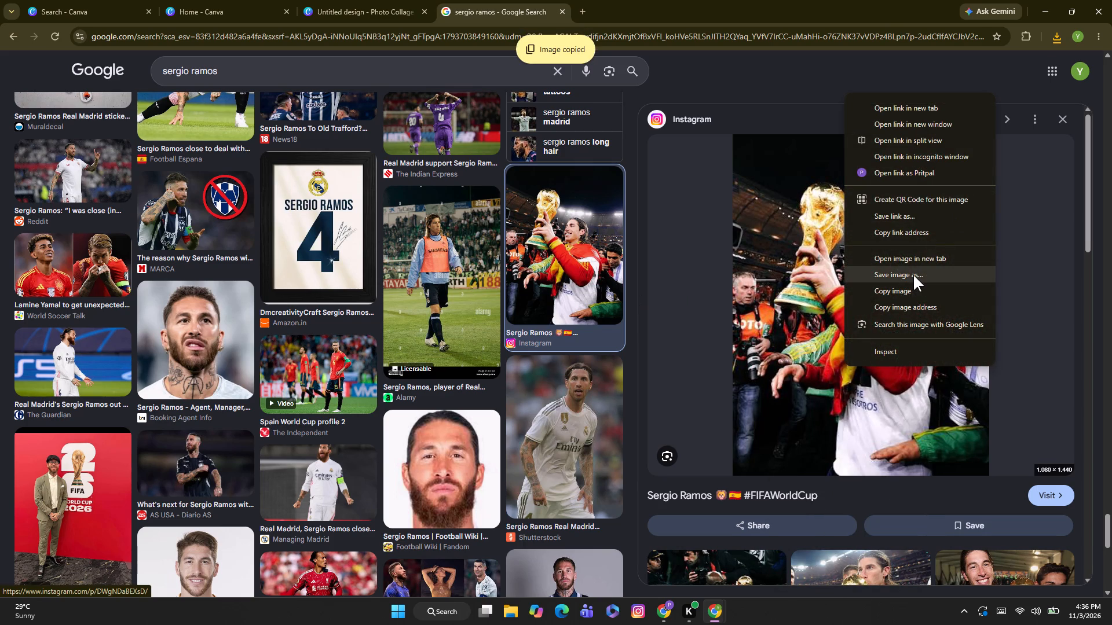
pyautogui.click(912, 277)
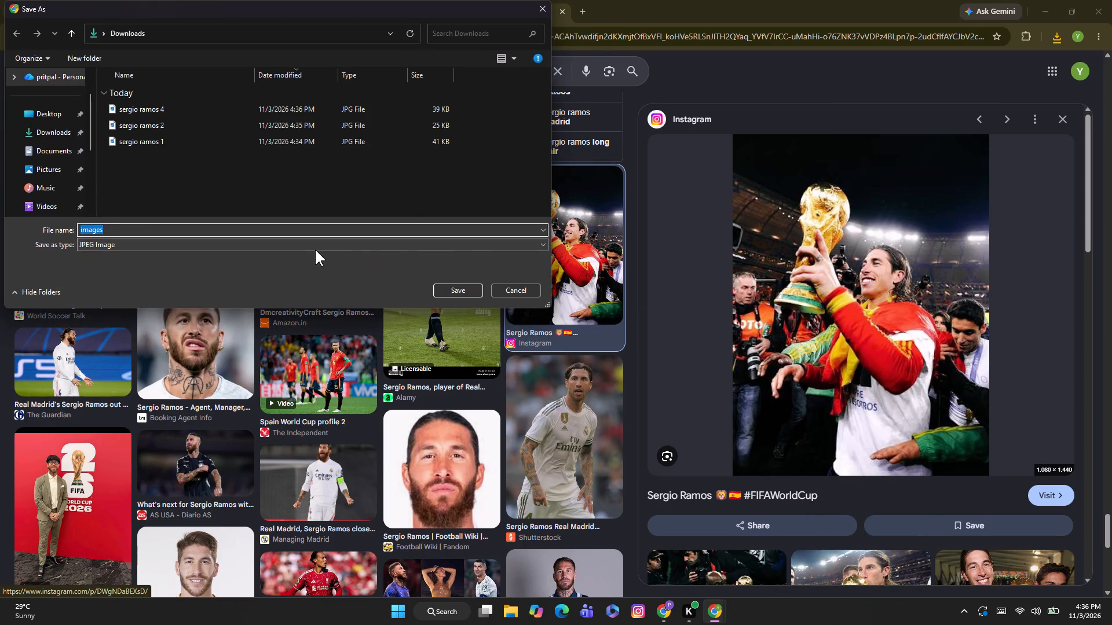
pyautogui.press('BackSpace')
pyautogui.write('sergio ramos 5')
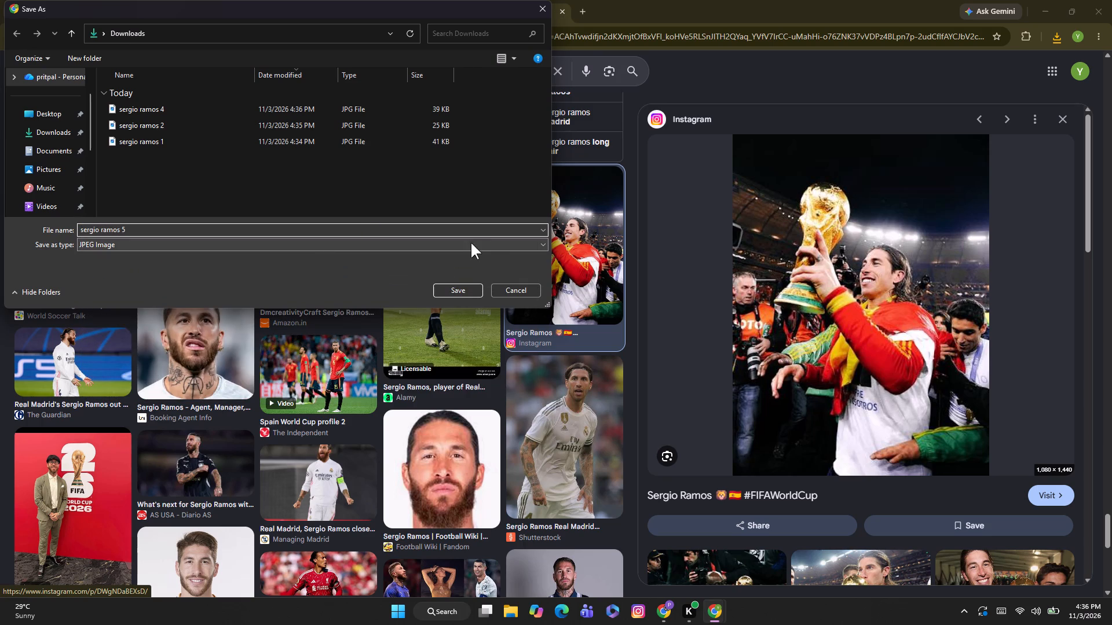
pyautogui.click(462, 291)
# Look through the remaining Sergio Ramos image results for another picture suited to the collage.
pyautogui.scroll(-2, 462, 291)
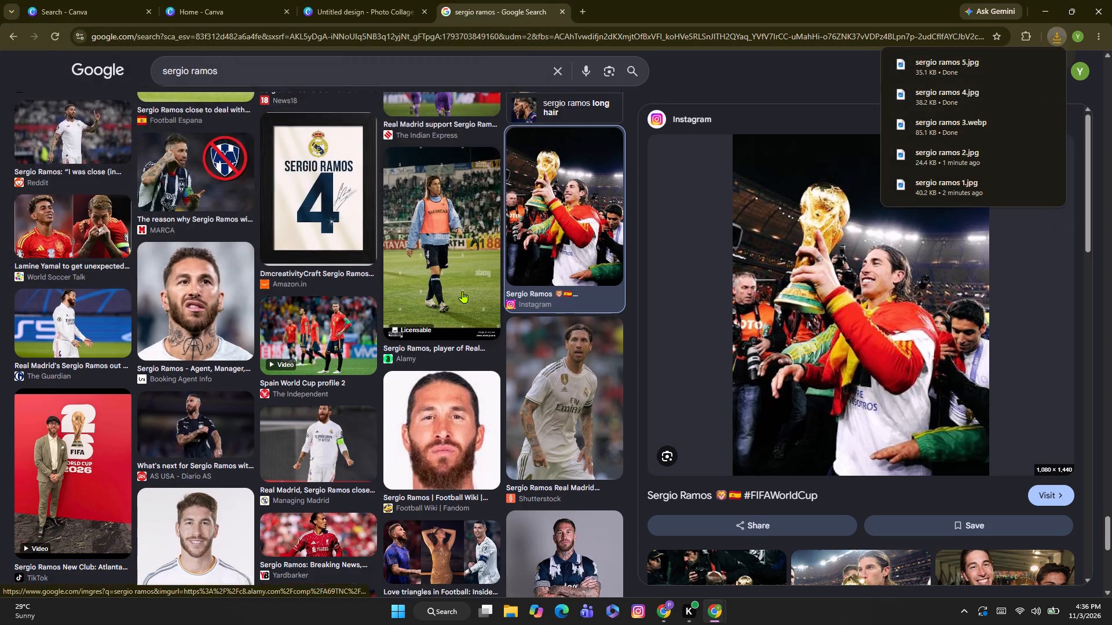
pyautogui.scroll(-7, 462, 291)
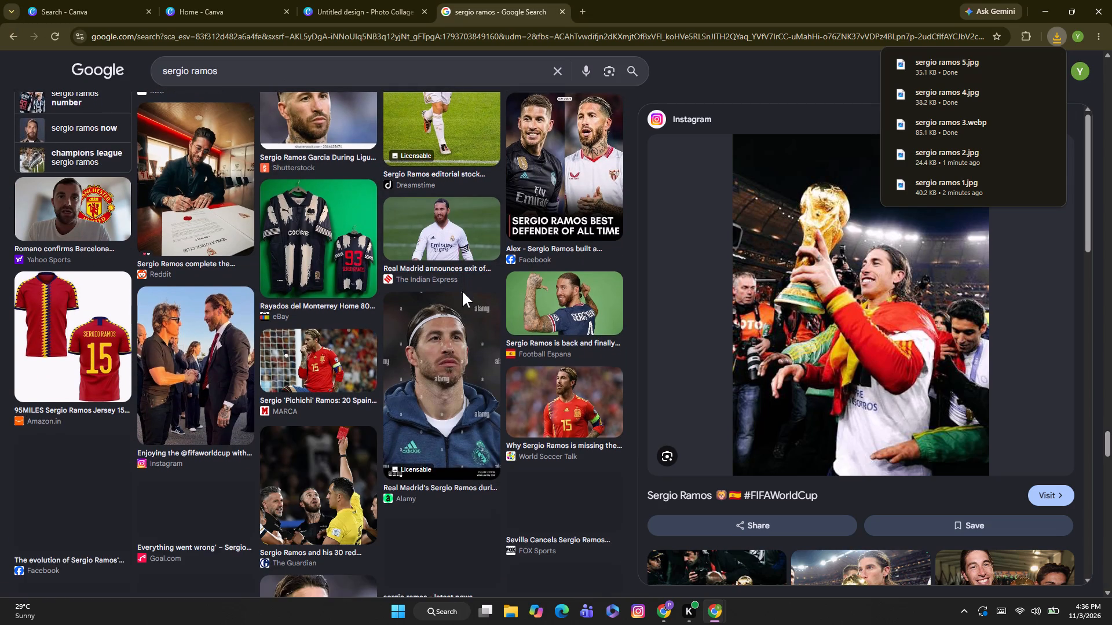
pyautogui.scroll(-11, 462, 291)
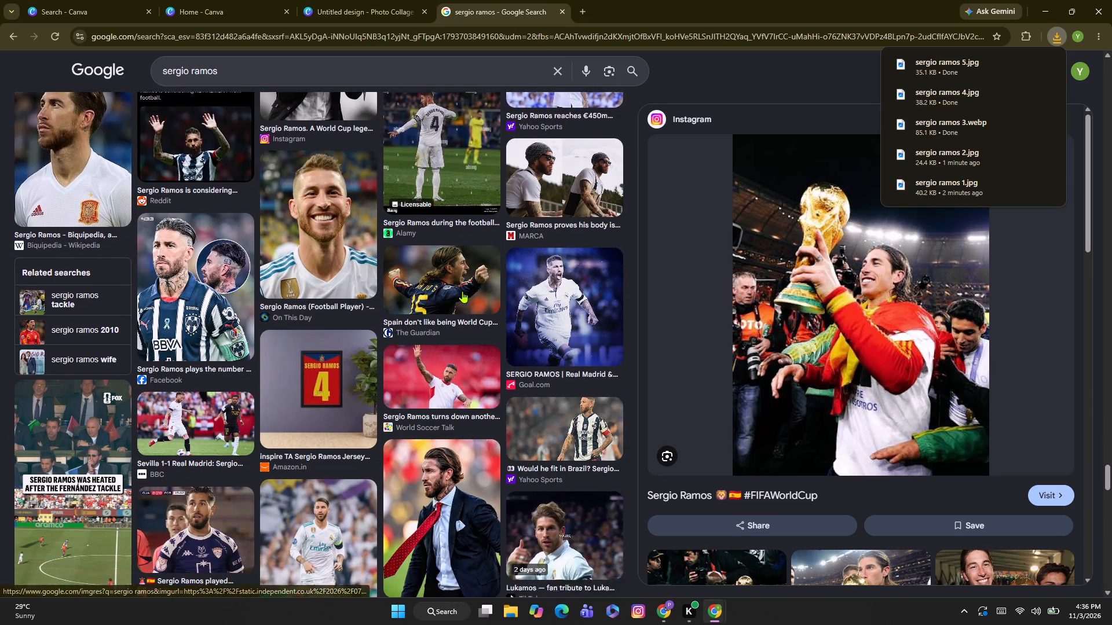
pyautogui.scroll(-3, 462, 291)
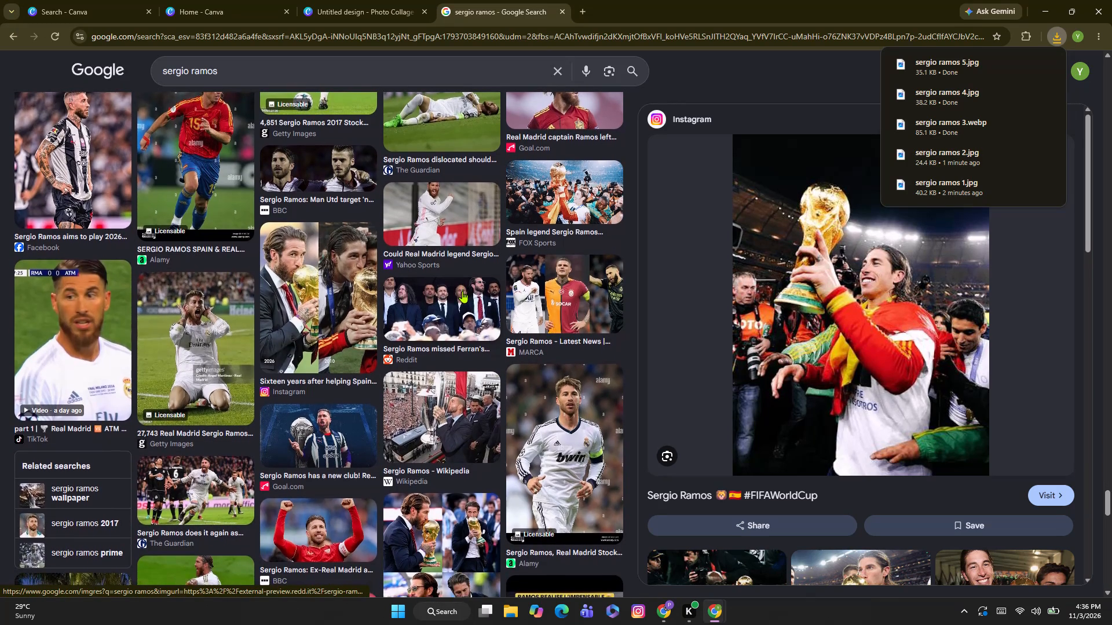
pyautogui.scroll(-8, 462, 291)
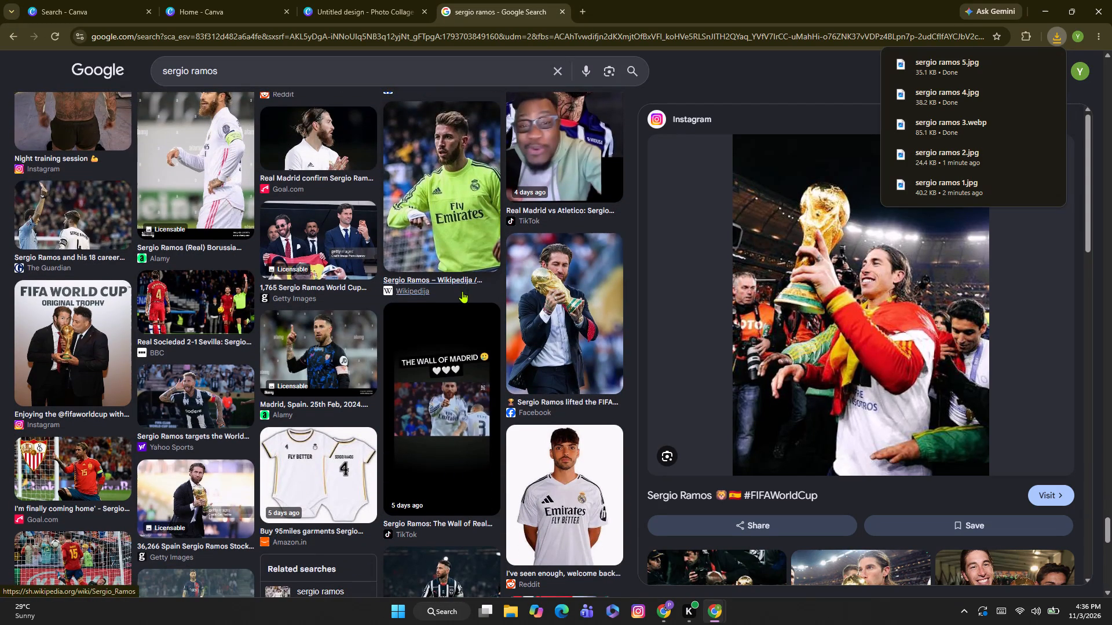
pyautogui.scroll(-5, 462, 291)
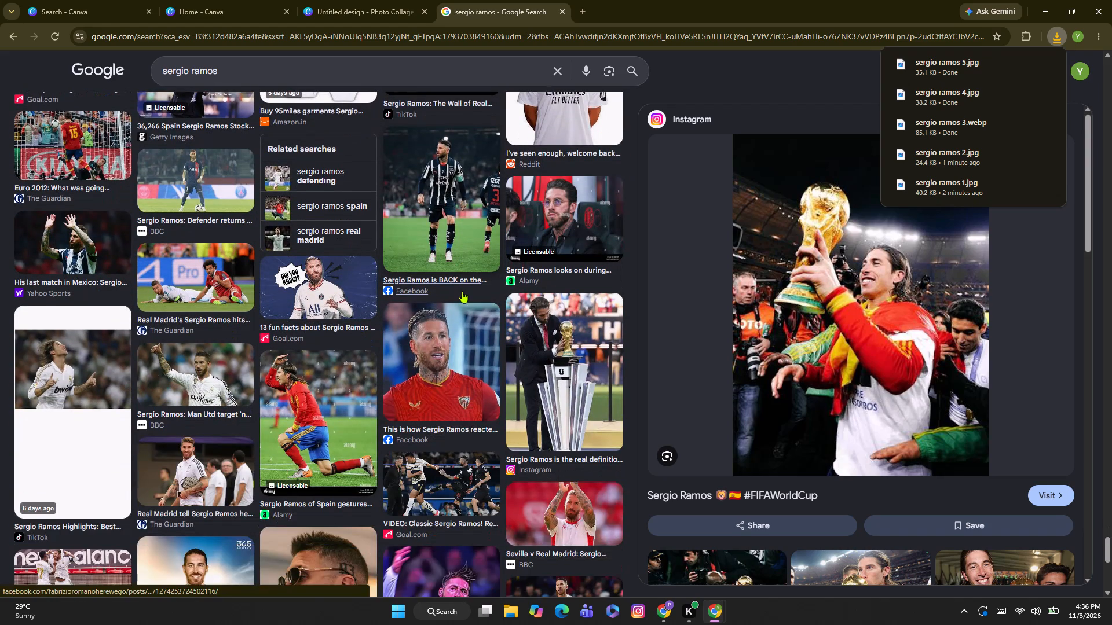
pyautogui.scroll(-6, 462, 291)
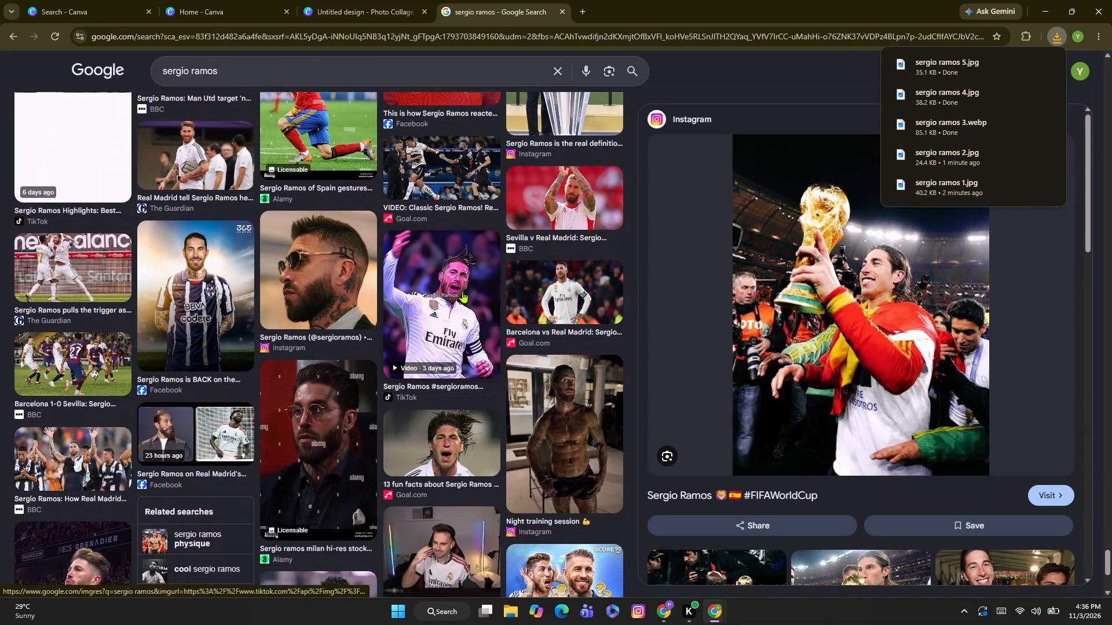
pyautogui.scroll(-8, 462, 291)
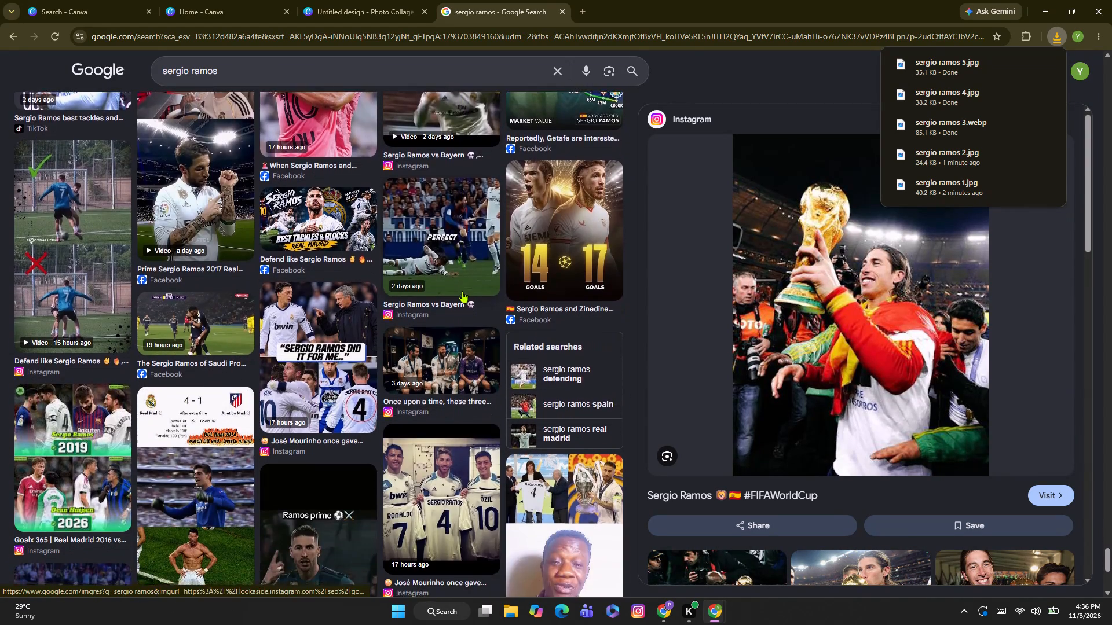
pyautogui.scroll(-3, 462, 291)
pyautogui.hscroll(-1, 462, 291)
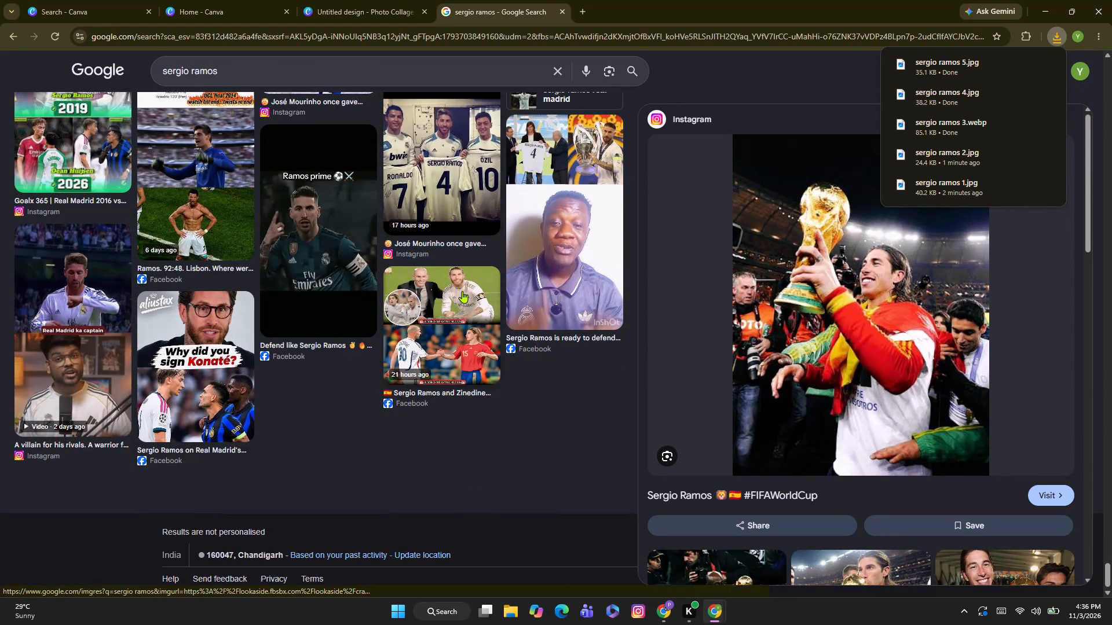
pyautogui.scroll(12, 462, 291)
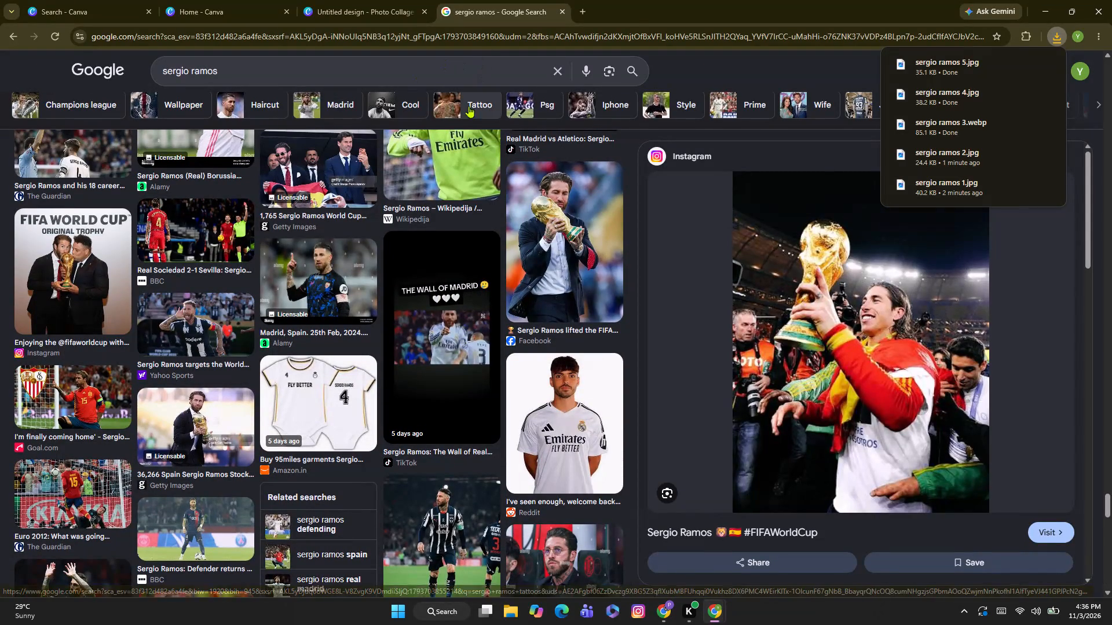
# Narrow the image results with the Madrid filter and look for another Ramos picture for the collage.
pyautogui.click(329, 102)
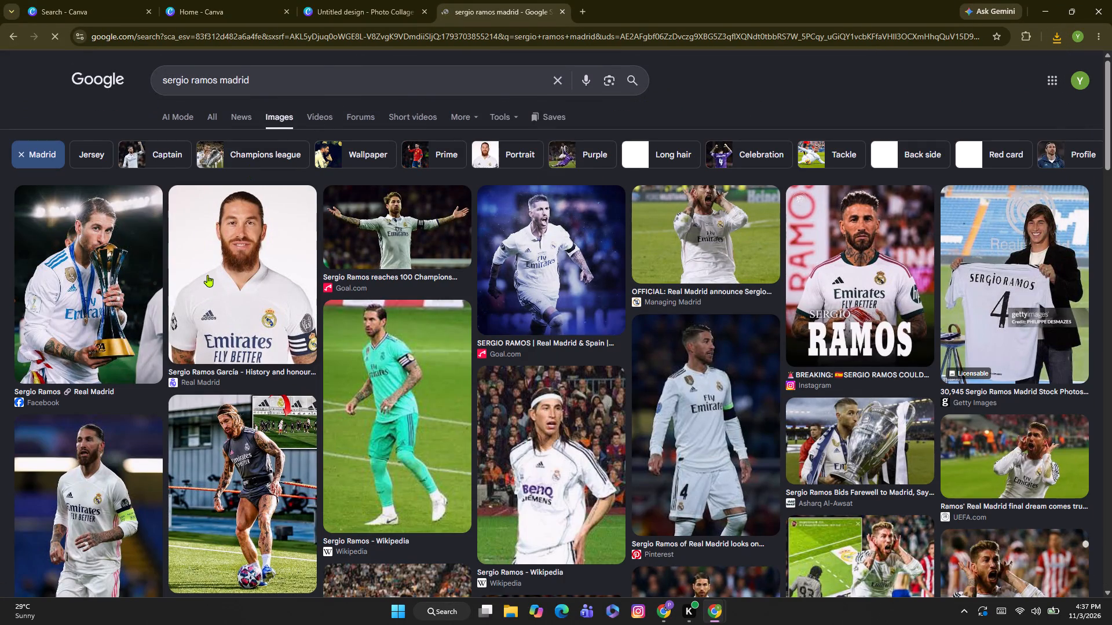
pyautogui.scroll(-2, 363, 383)
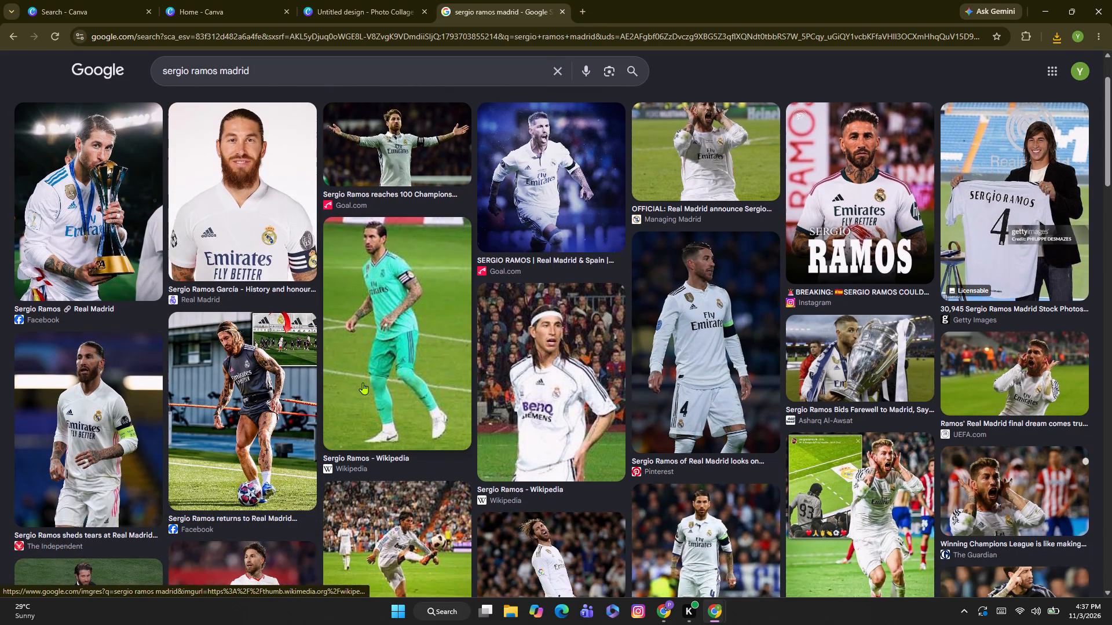
pyautogui.scroll(-3, 363, 383)
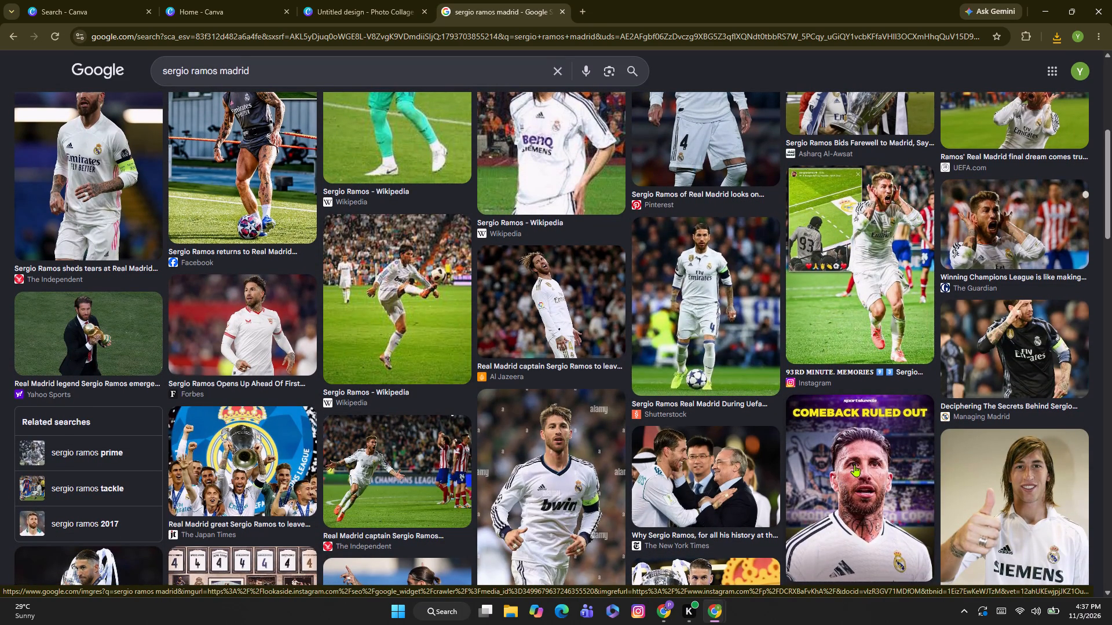
# Save The Guardian's picture of Ramos shouting with hands at his ears to Downloads as "sergio ramos 7".
pyautogui.click(1004, 233)
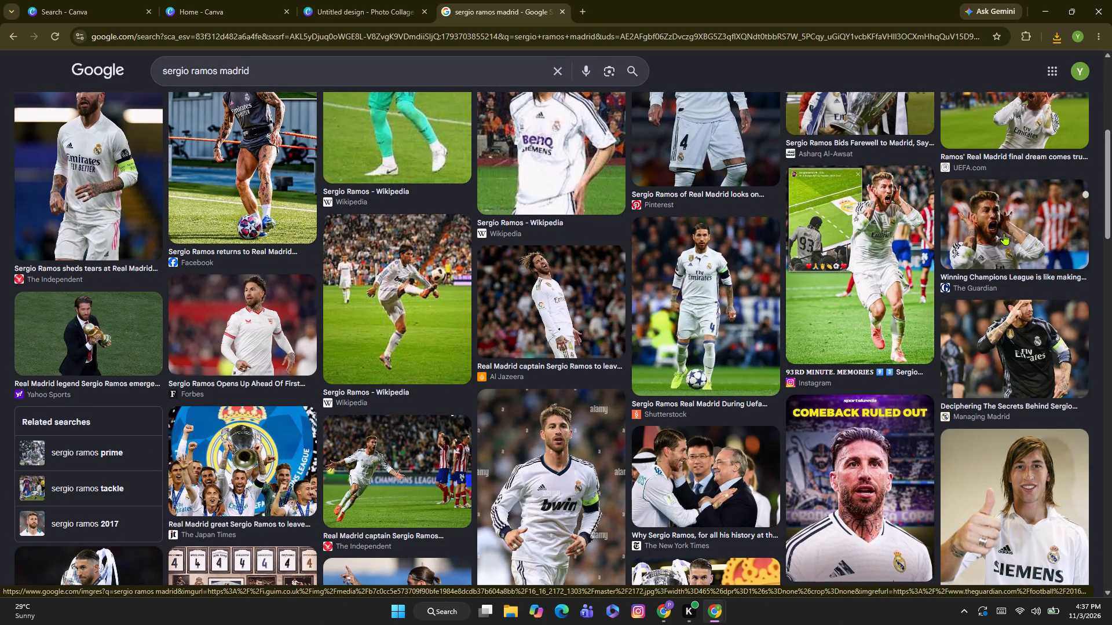
pyautogui.rightClick(928, 180)
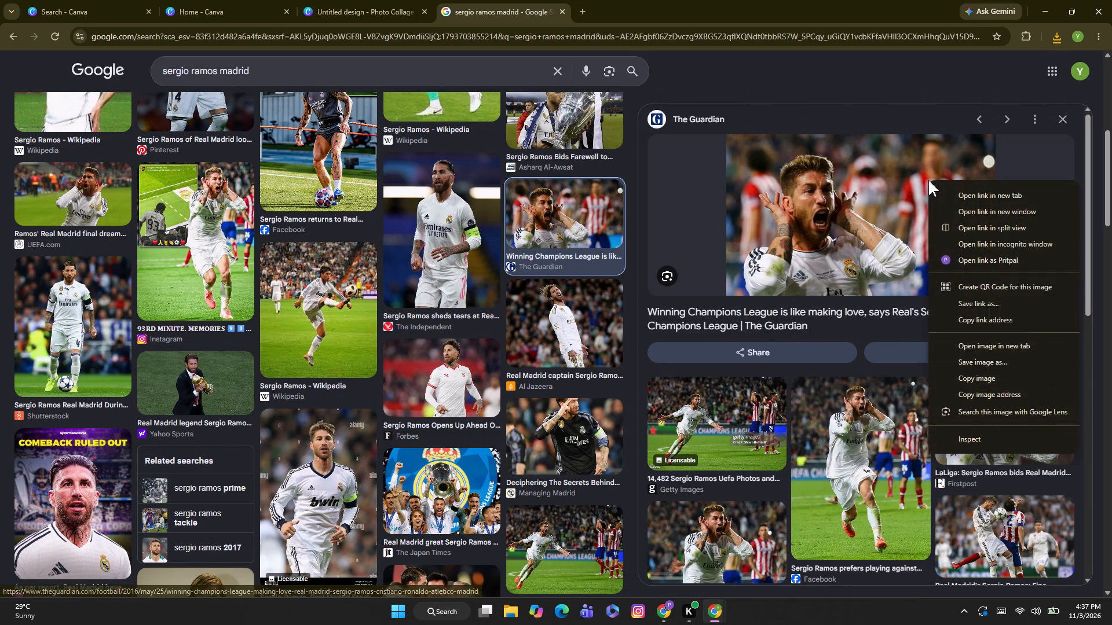
pyautogui.click(952, 360)
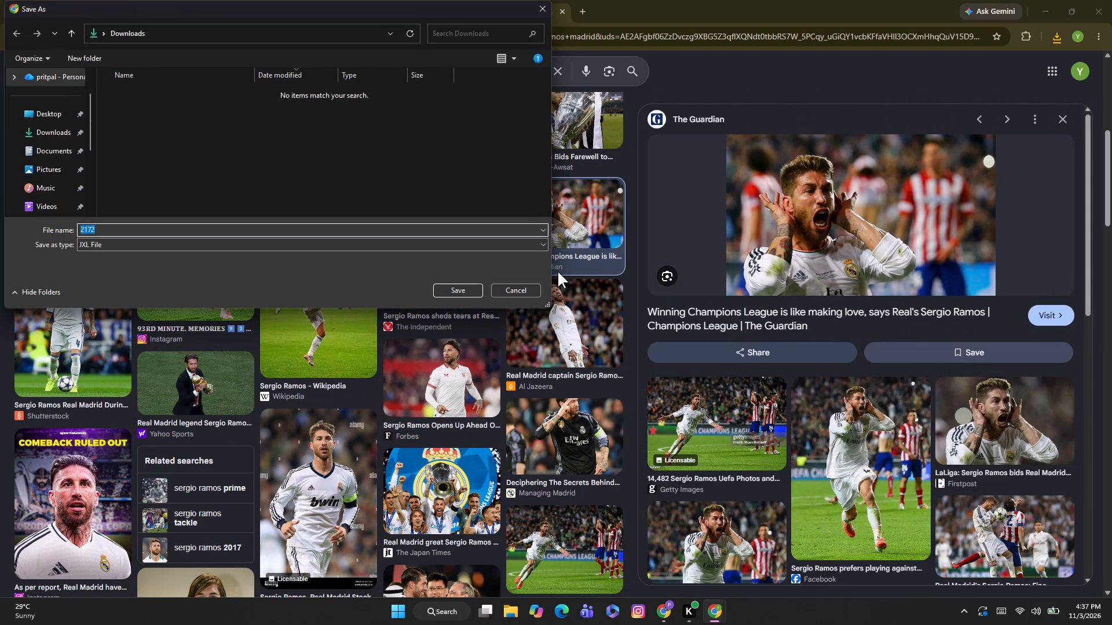
pyautogui.press('BackSpace')
pyautogui.write('sergio ramos')
pyautogui.press('space')
pyautogui.press('7')
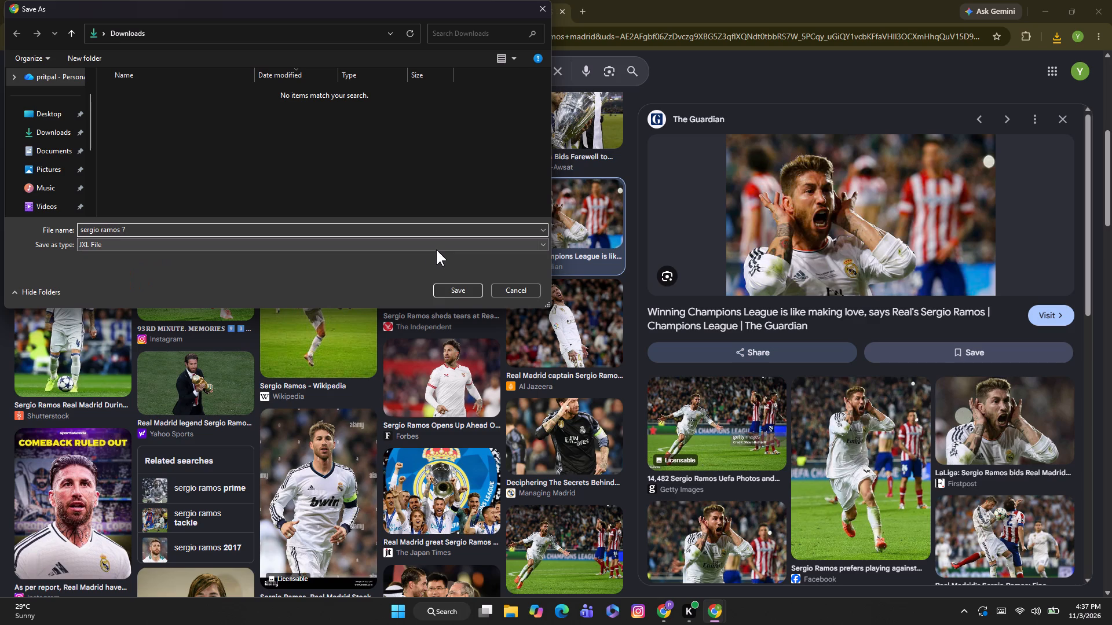
pyautogui.press('Return')
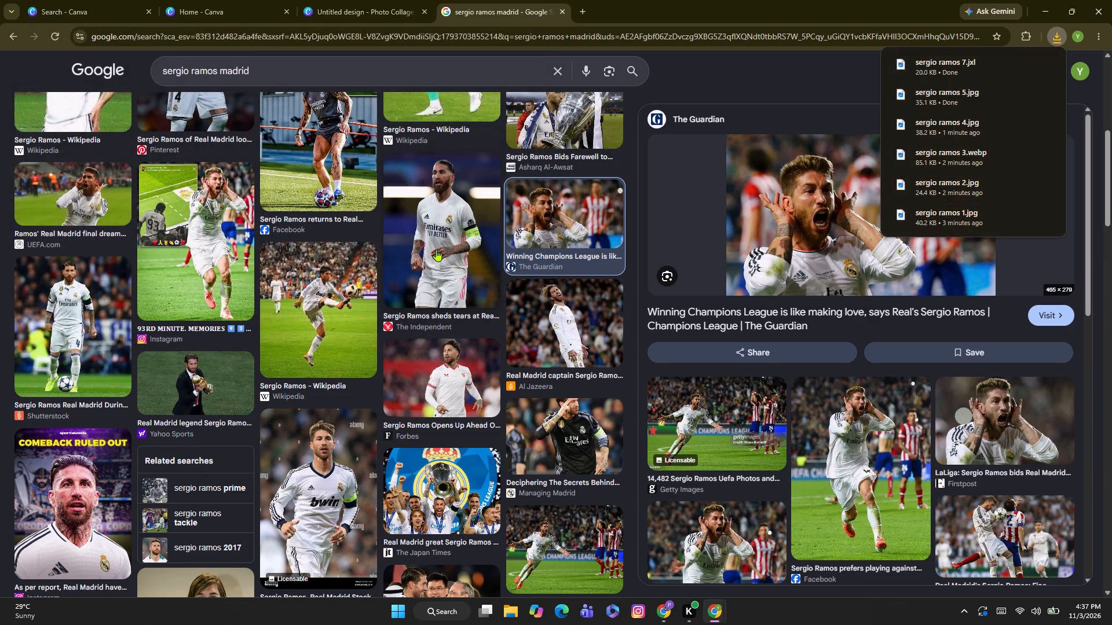
# Switch back to the untitled portrait Photo Collage design in Canva.
pyautogui.click(353, 13)
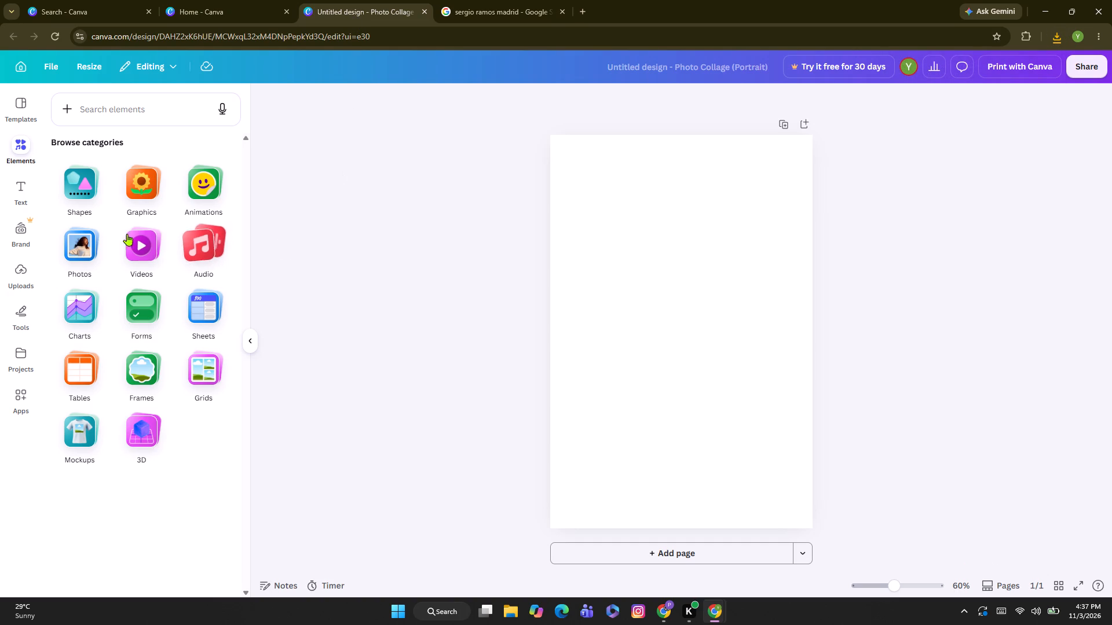
# Search the photo elements for "backgrounds" and browse the results.
pyautogui.click(87, 243)
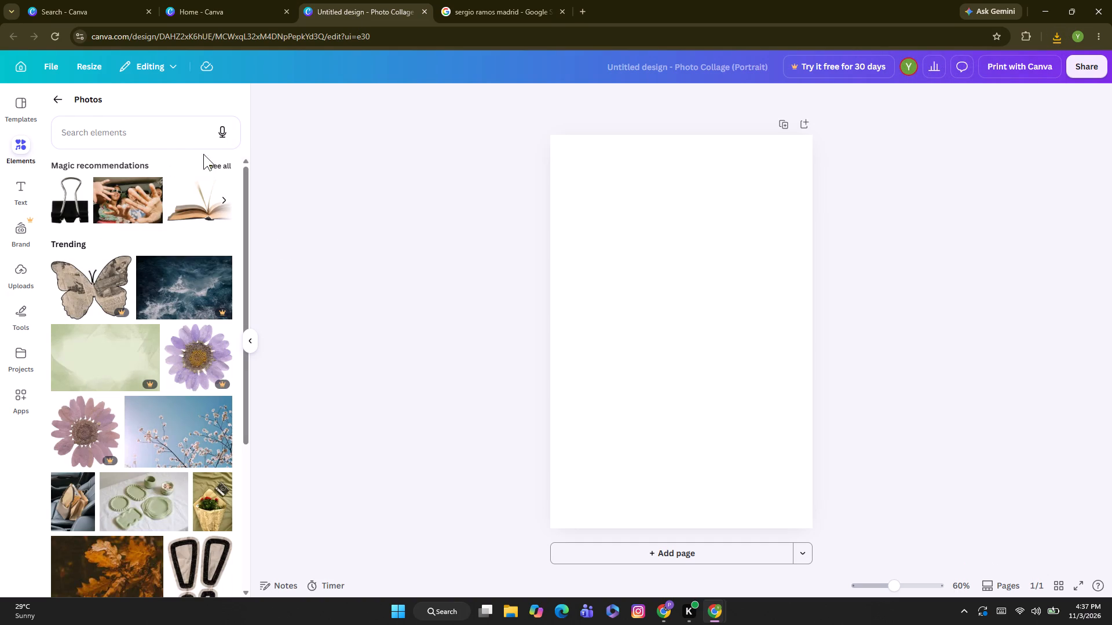
pyautogui.click(89, 137)
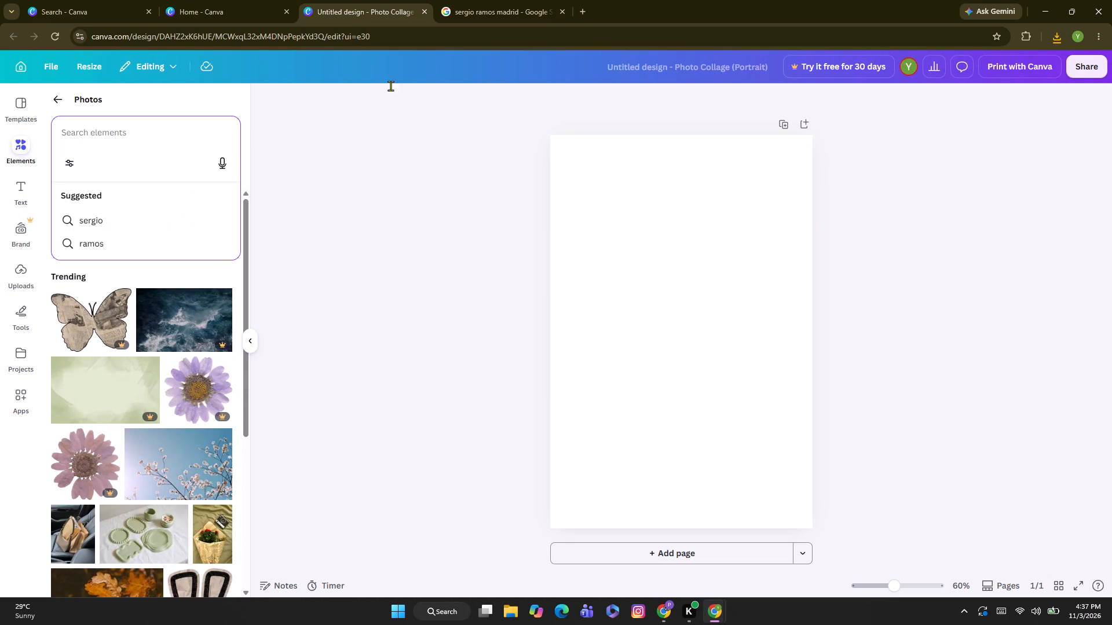
pyautogui.scroll(-4, 95, 435)
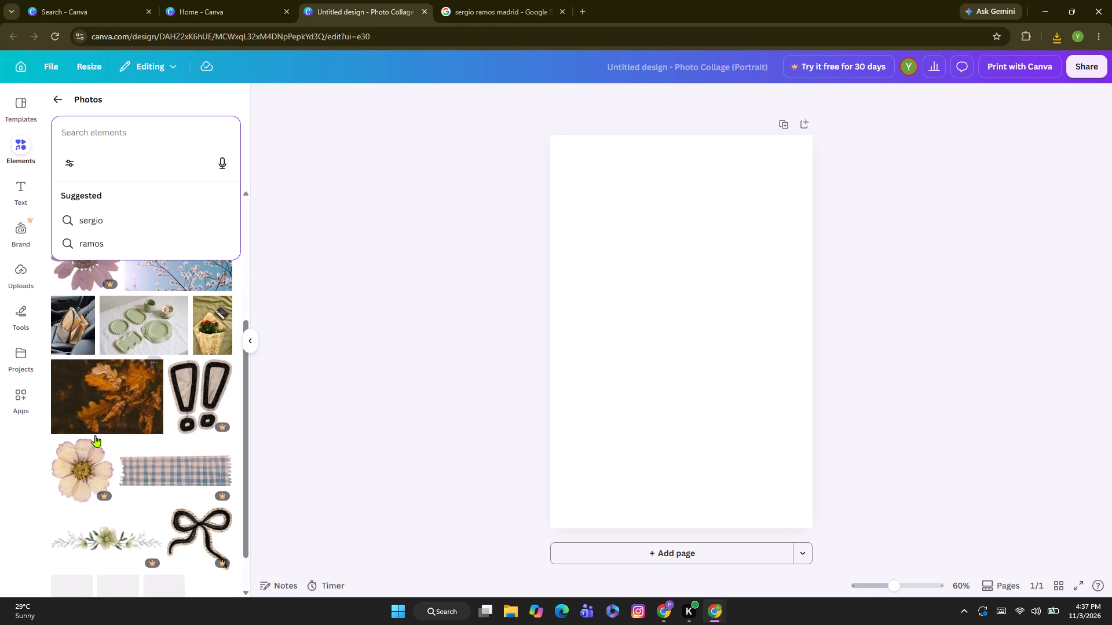
pyautogui.scroll(-3, 95, 435)
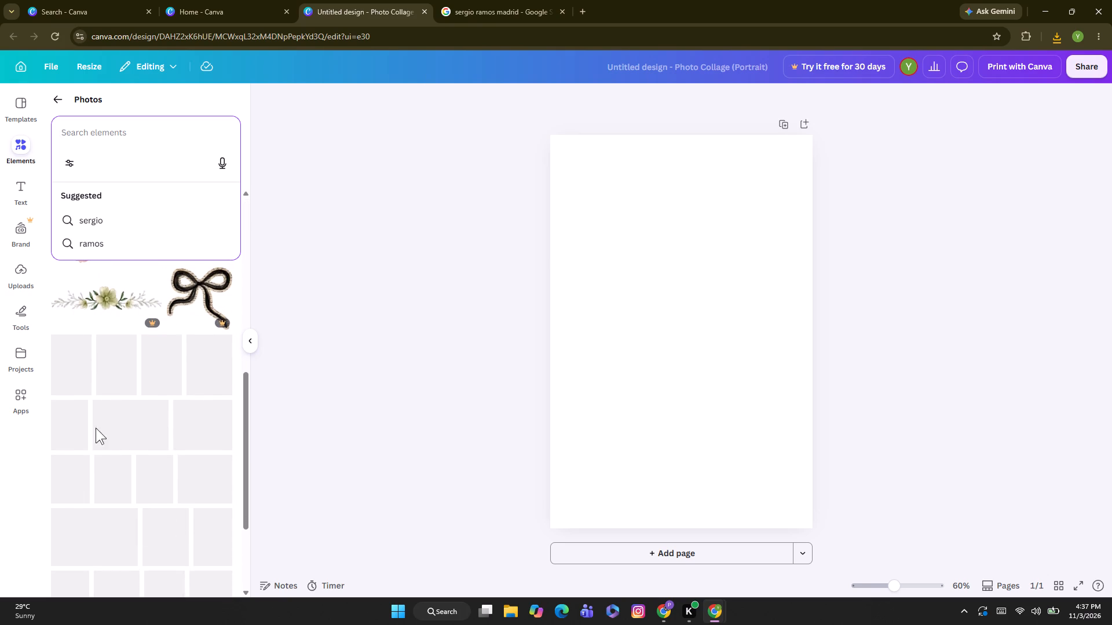
pyautogui.click(105, 135)
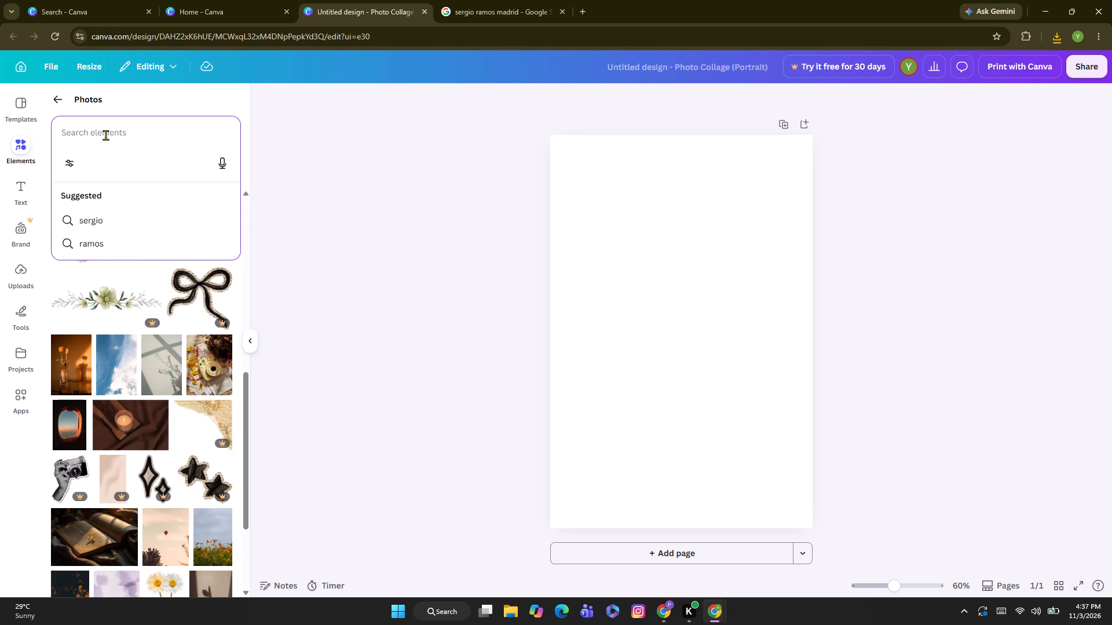
pyautogui.write('backgrounds')
pyautogui.press('Return')
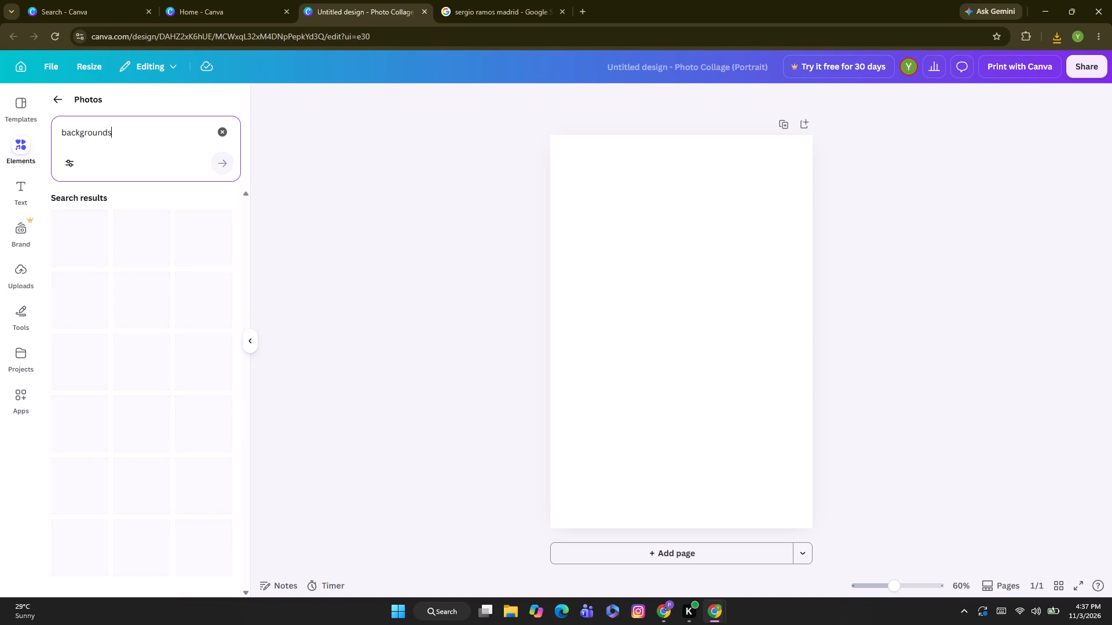
pyautogui.scroll(-5, 99, 287)
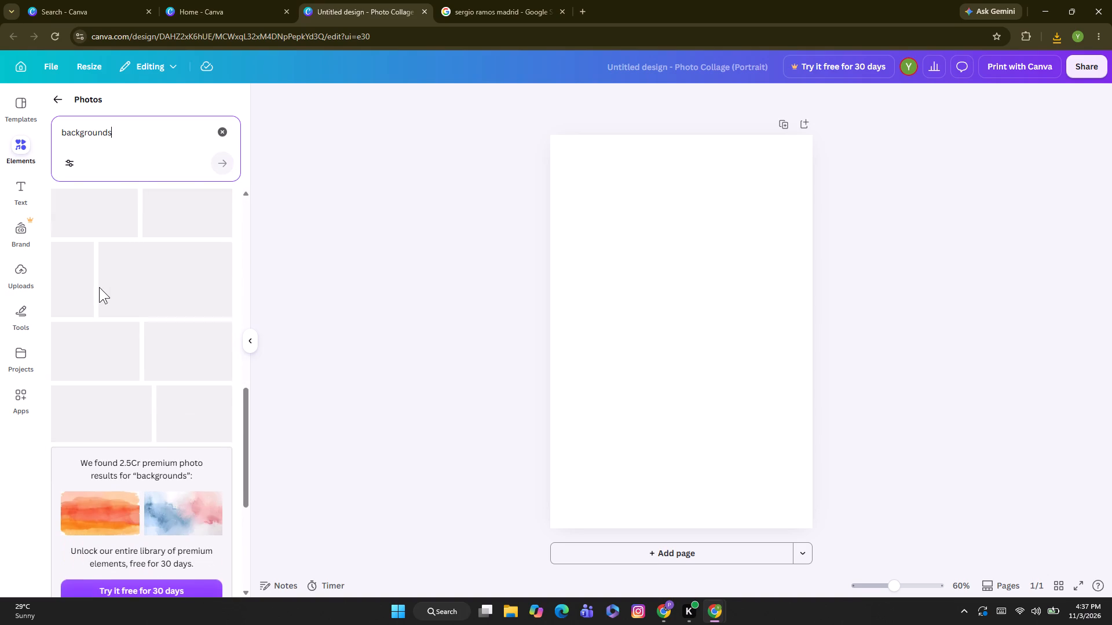
pyautogui.scroll(3, 99, 287)
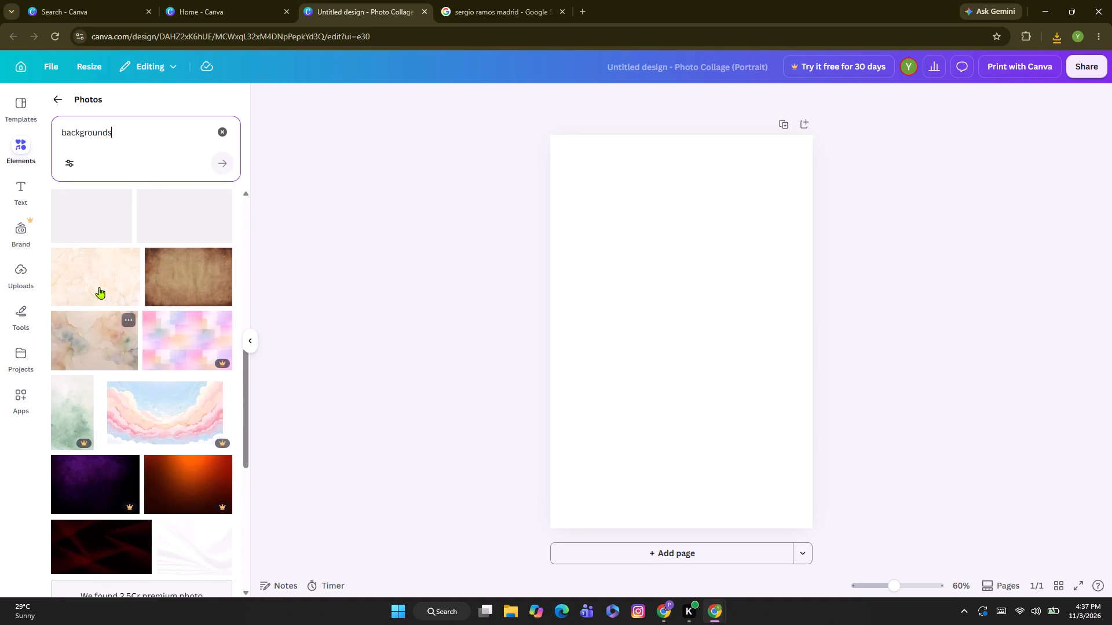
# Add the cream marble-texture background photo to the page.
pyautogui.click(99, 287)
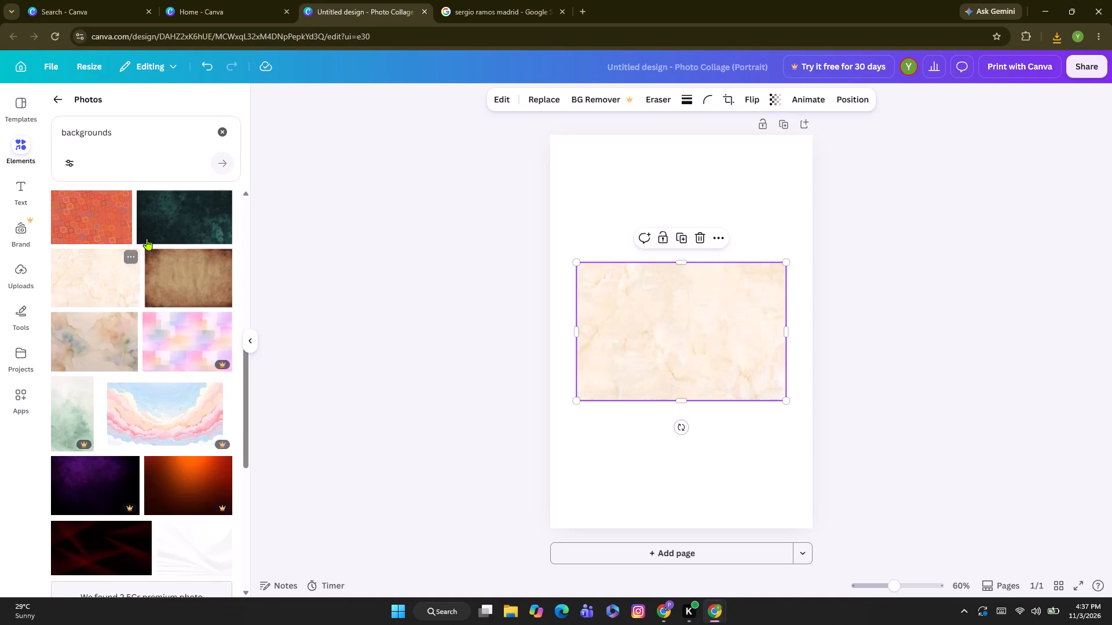
# Add the dark green grunge-texture background photo to the page.
pyautogui.click(149, 237)
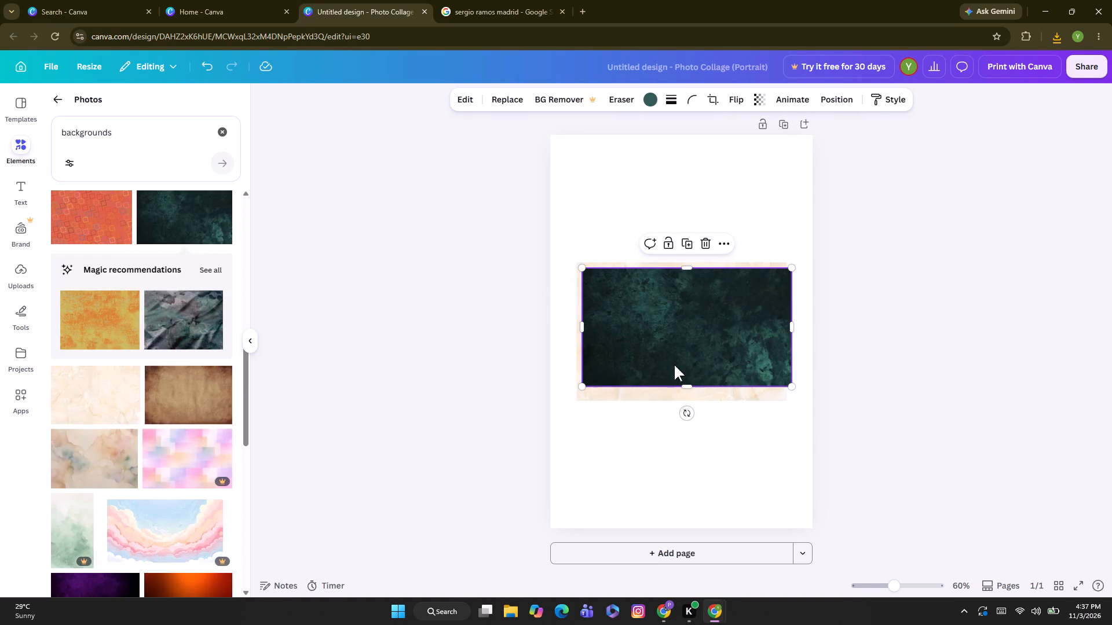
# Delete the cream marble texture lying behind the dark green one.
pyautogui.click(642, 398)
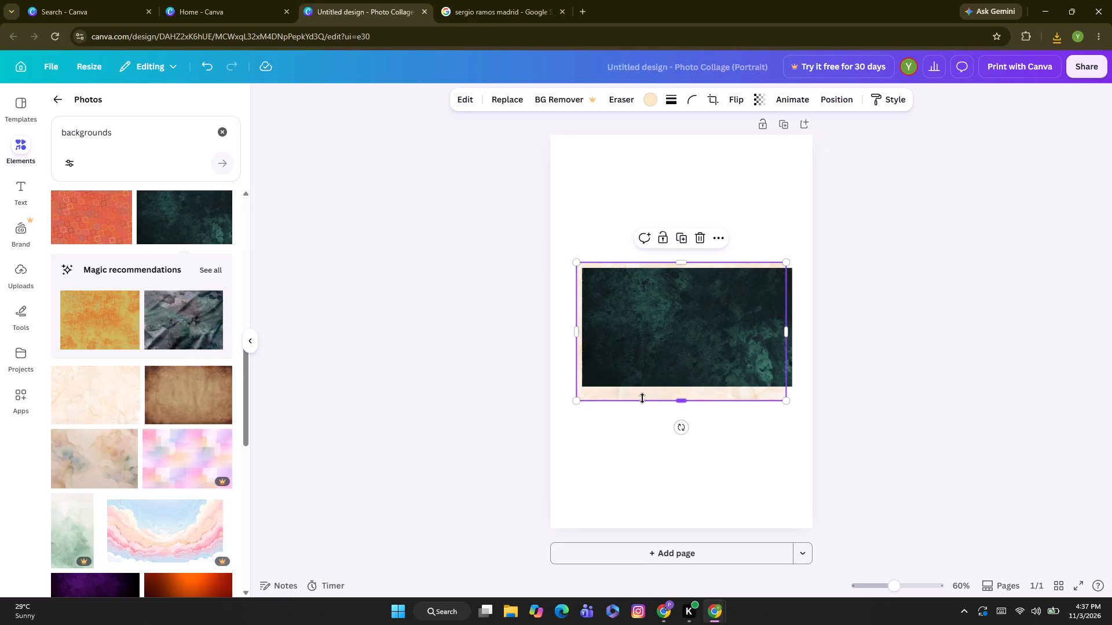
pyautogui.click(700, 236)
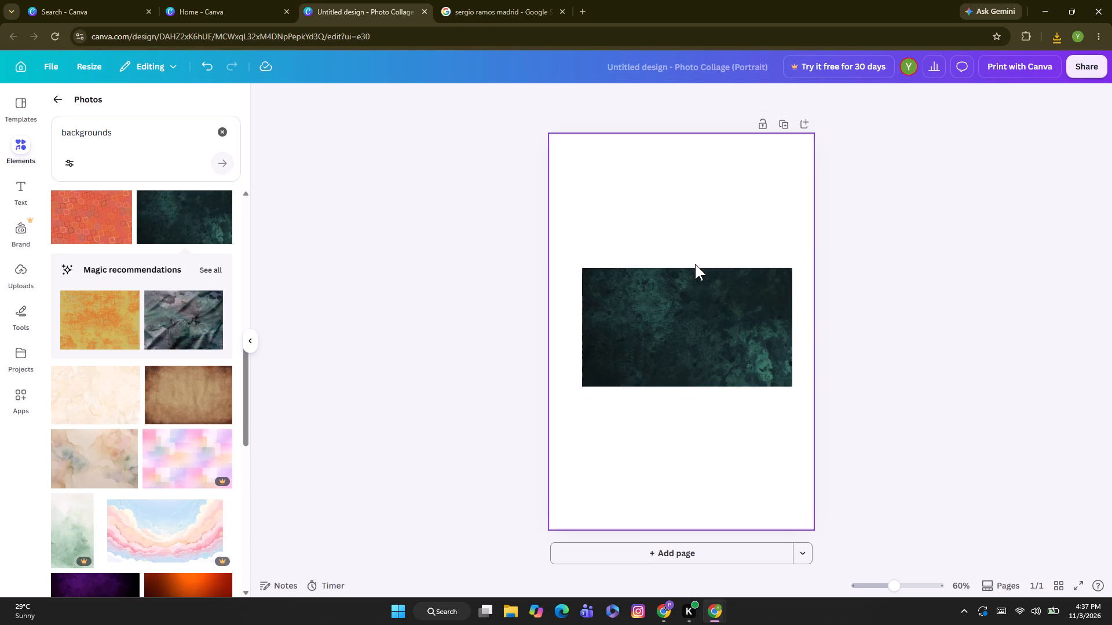
# Stretch the dark green texture on all four sides so it covers the whole portrait page.
pyautogui.click(694, 292)
pyautogui.moveTo(689, 268); pyautogui.dragTo(657, 134)
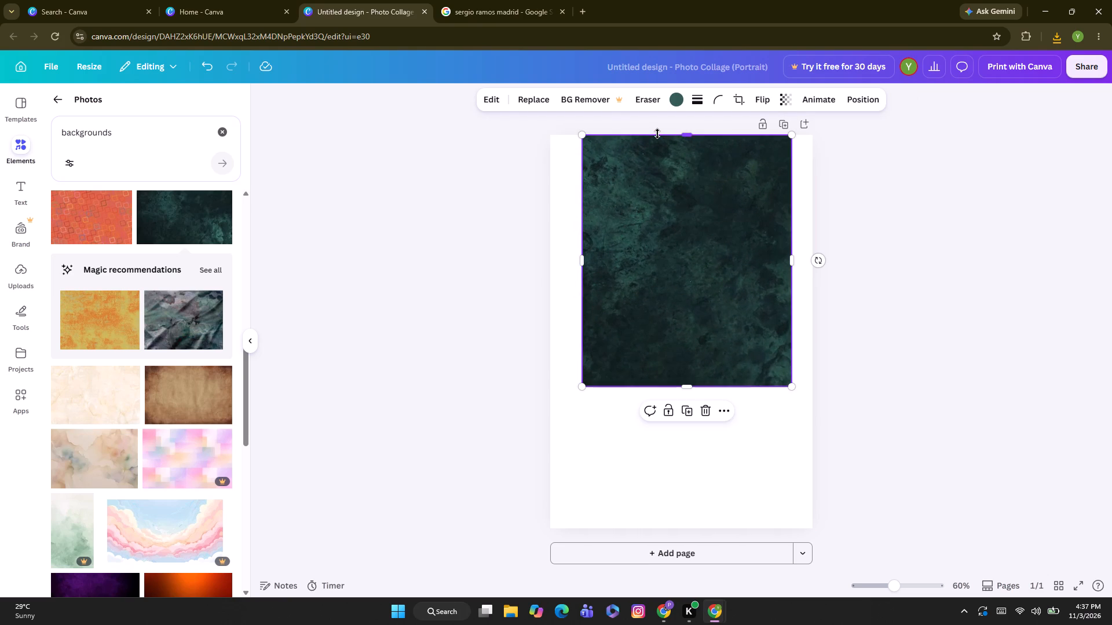
pyautogui.moveTo(683, 385); pyautogui.dragTo(679, 527)
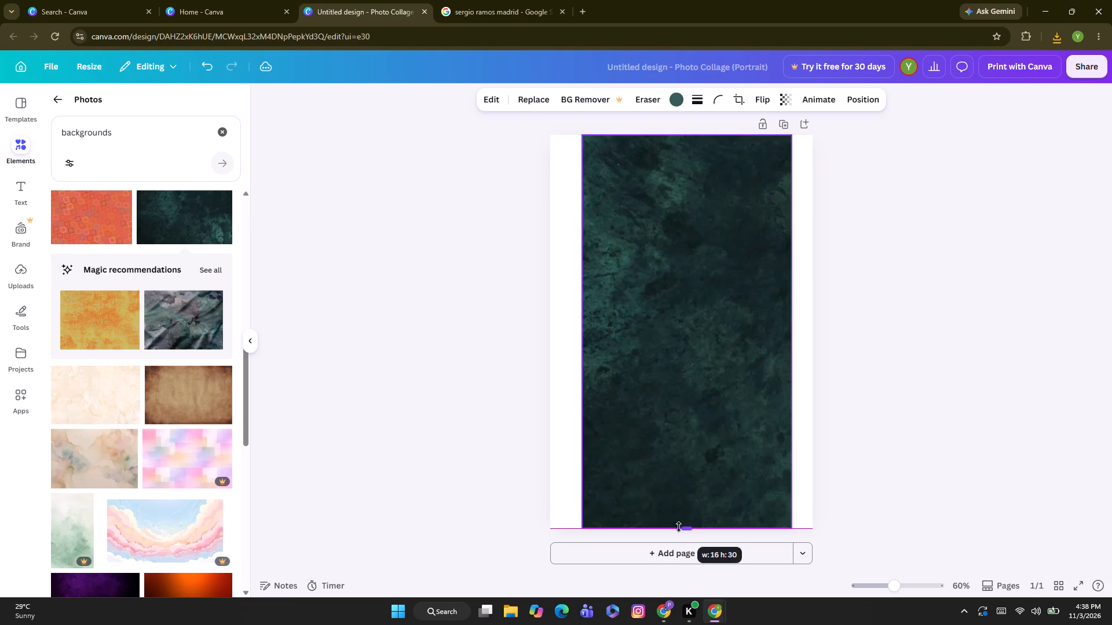
pyautogui.moveTo(679, 527); pyautogui.dragTo(679, 531)
pyautogui.moveTo(581, 333); pyautogui.dragTo(533, 327)
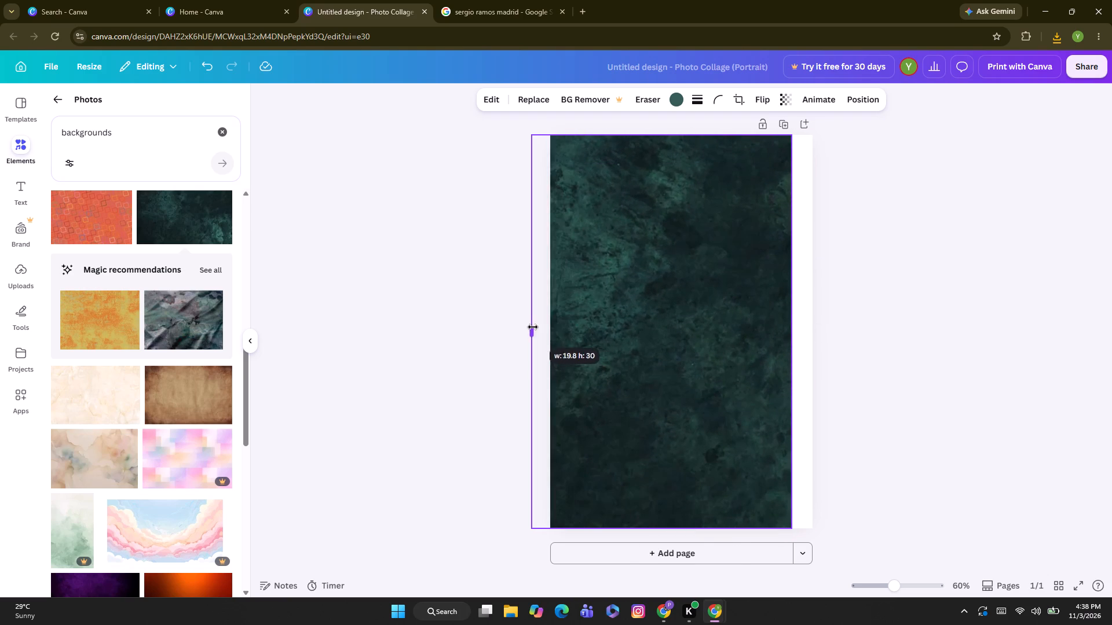
pyautogui.moveTo(533, 327); pyautogui.dragTo(543, 324)
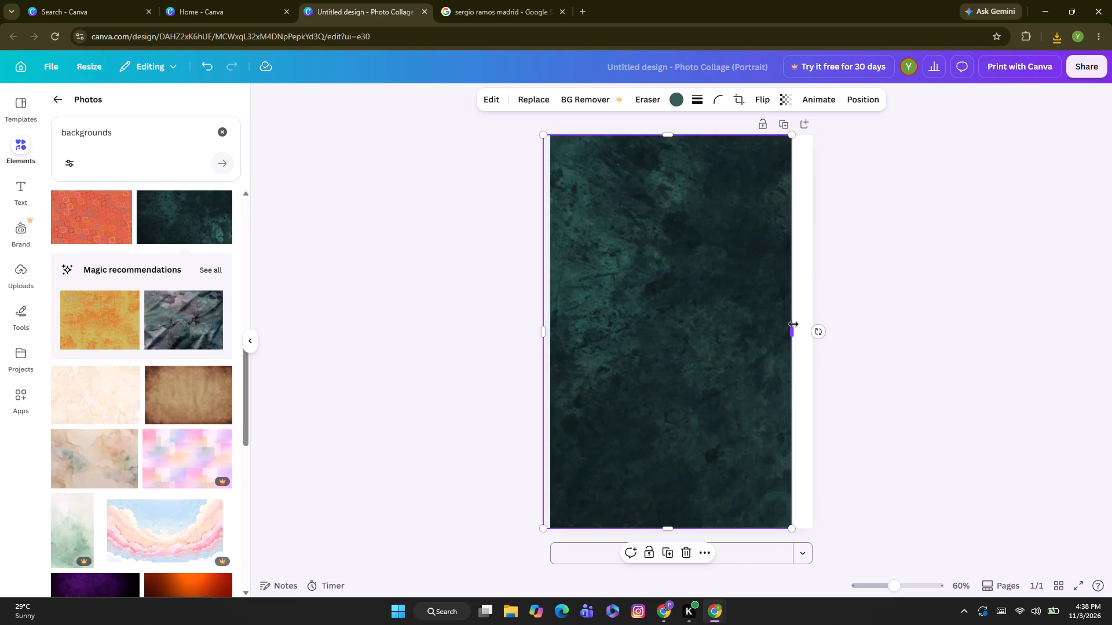
pyautogui.moveTo(796, 331); pyautogui.dragTo(822, 326)
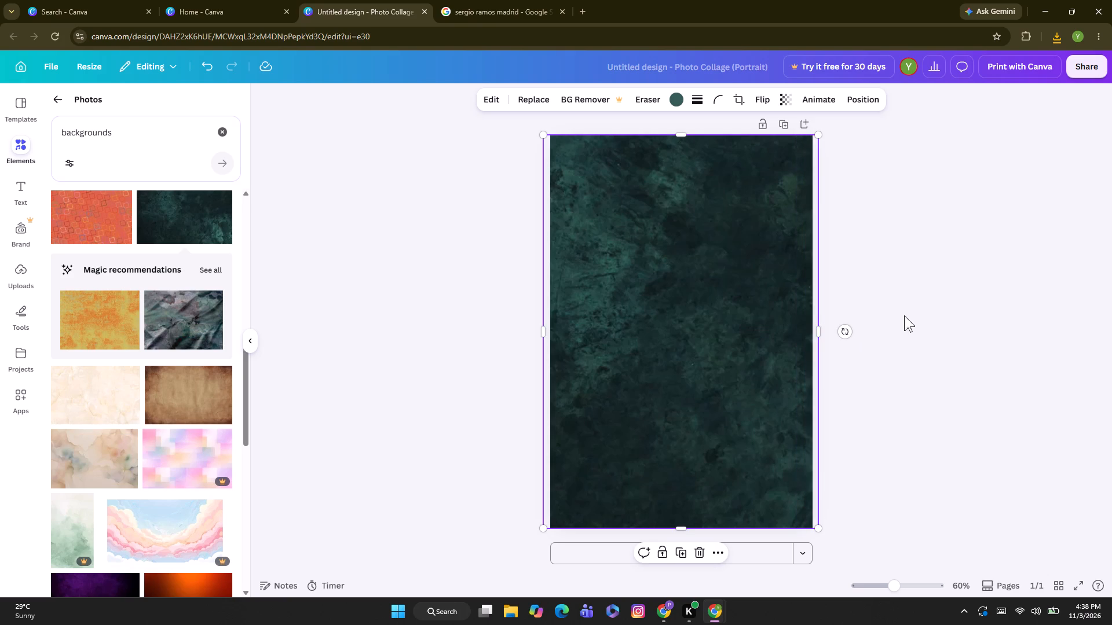
pyautogui.click(913, 306)
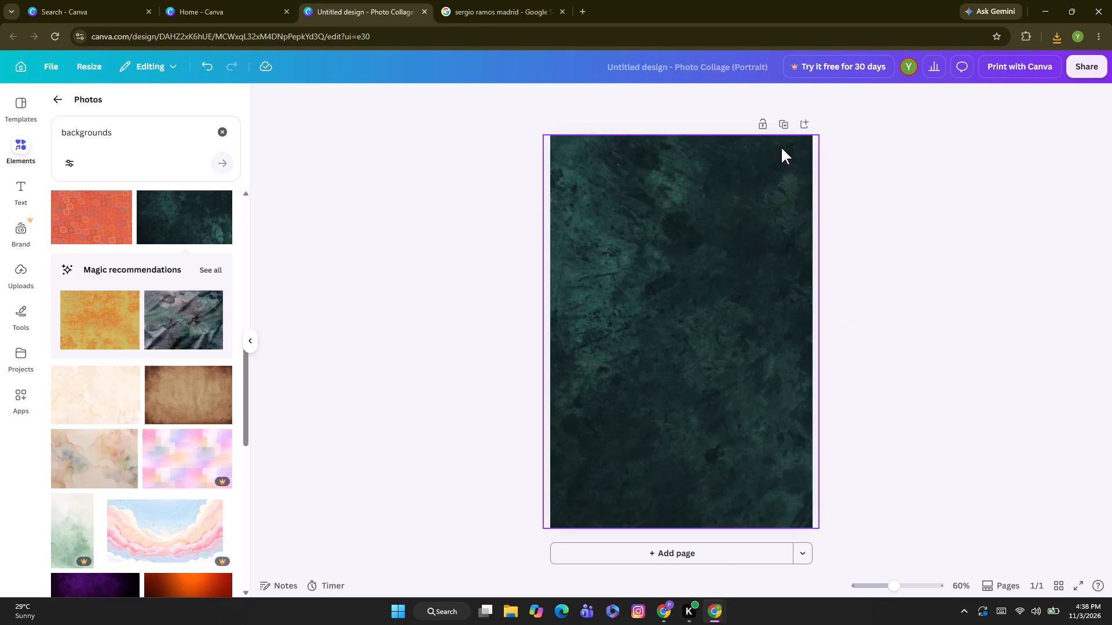
# Lock the page with its dark green background.
pyautogui.click(759, 122)
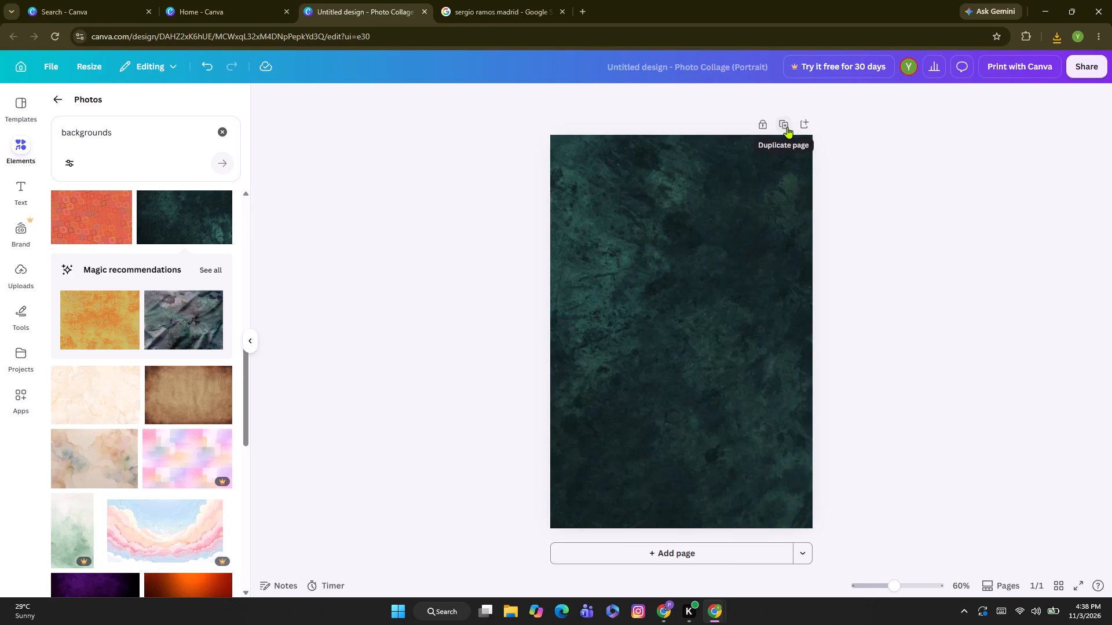
pyautogui.click(324, 207)
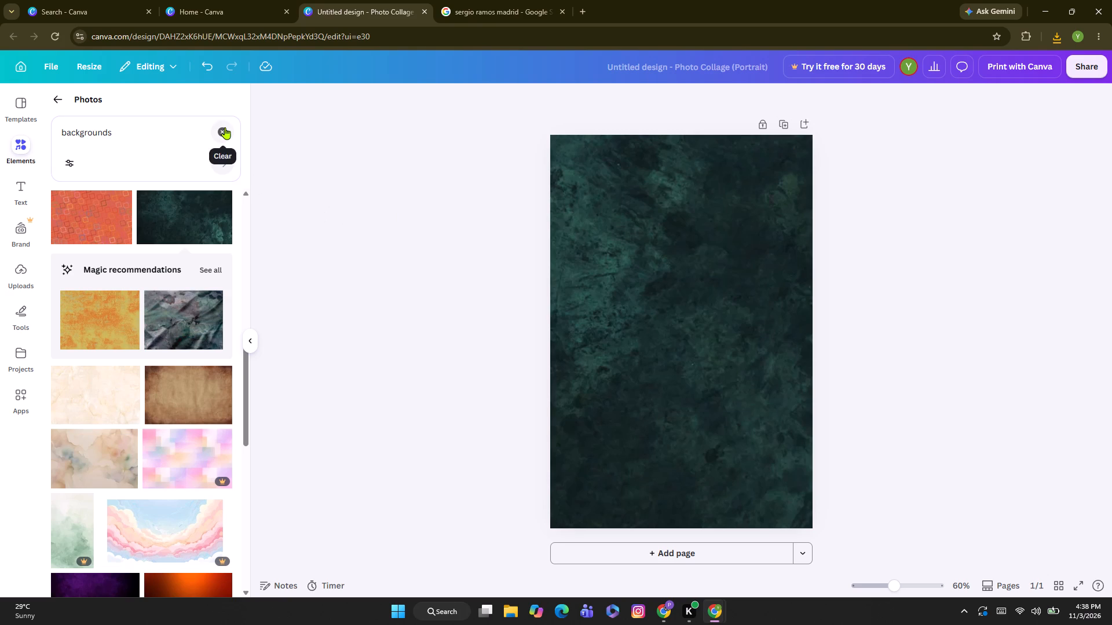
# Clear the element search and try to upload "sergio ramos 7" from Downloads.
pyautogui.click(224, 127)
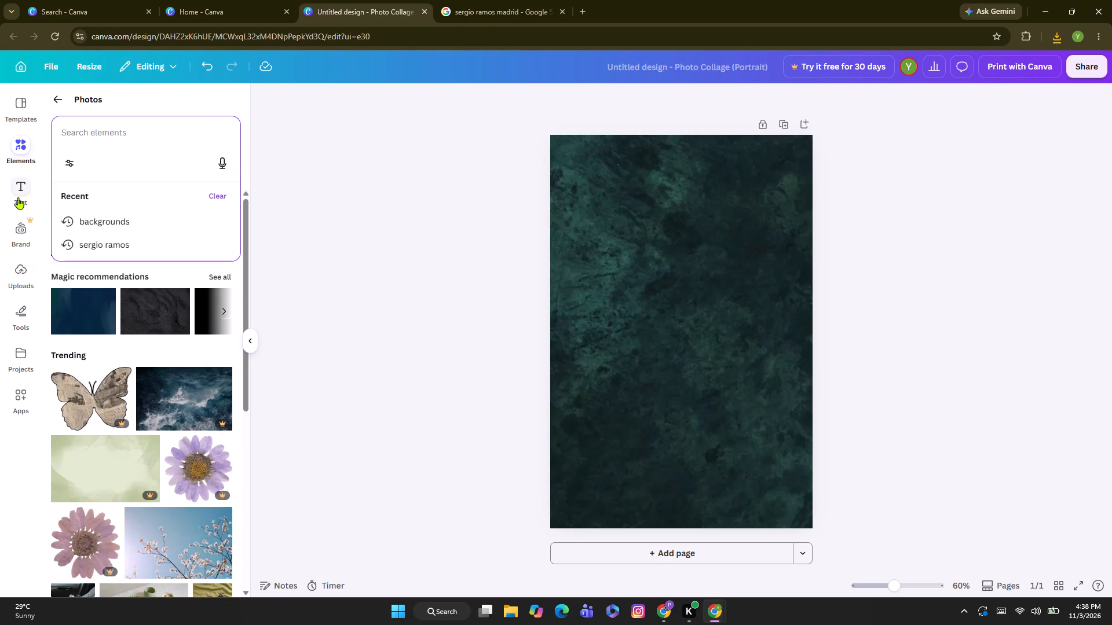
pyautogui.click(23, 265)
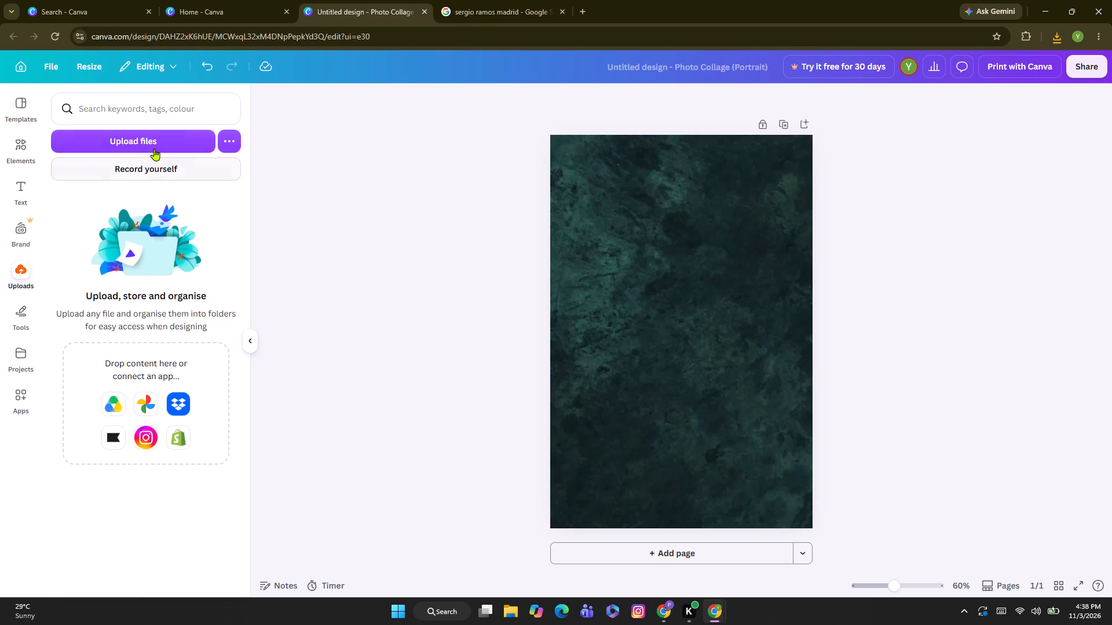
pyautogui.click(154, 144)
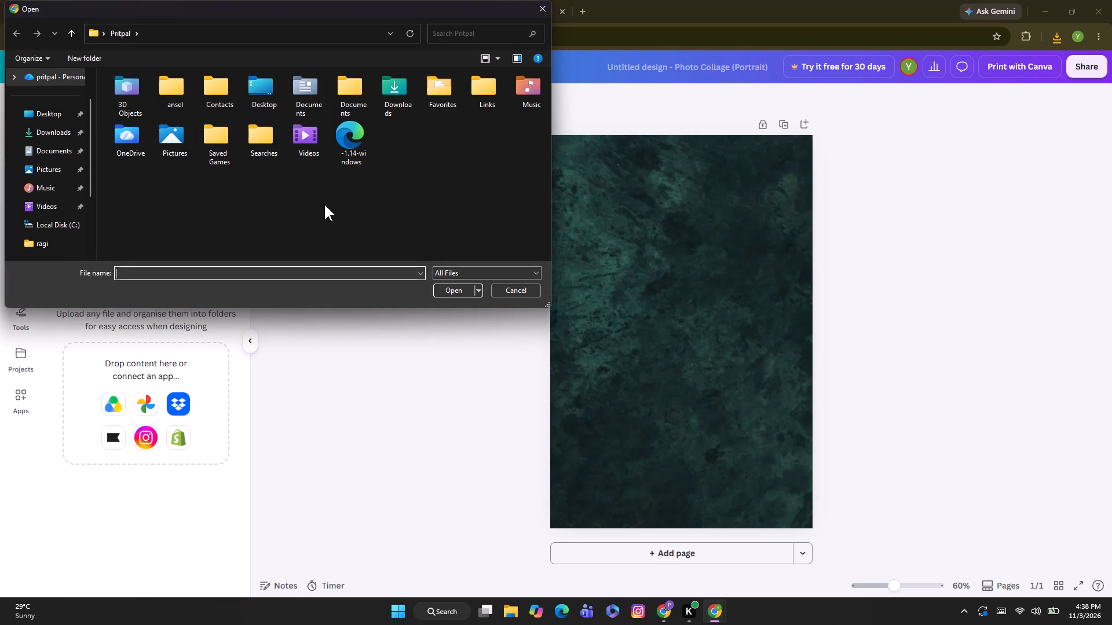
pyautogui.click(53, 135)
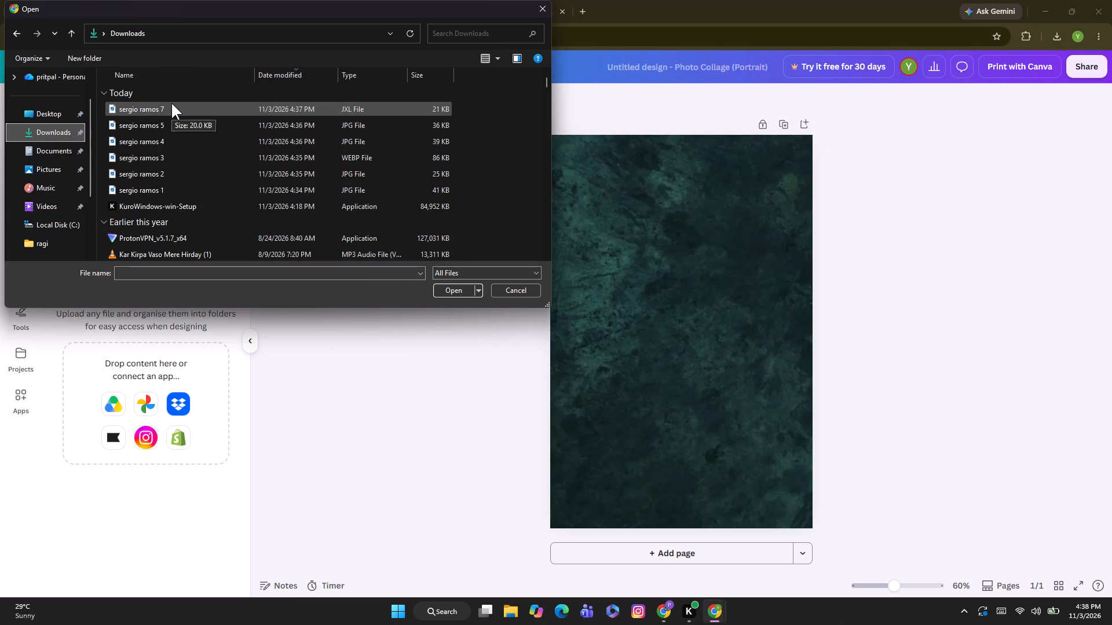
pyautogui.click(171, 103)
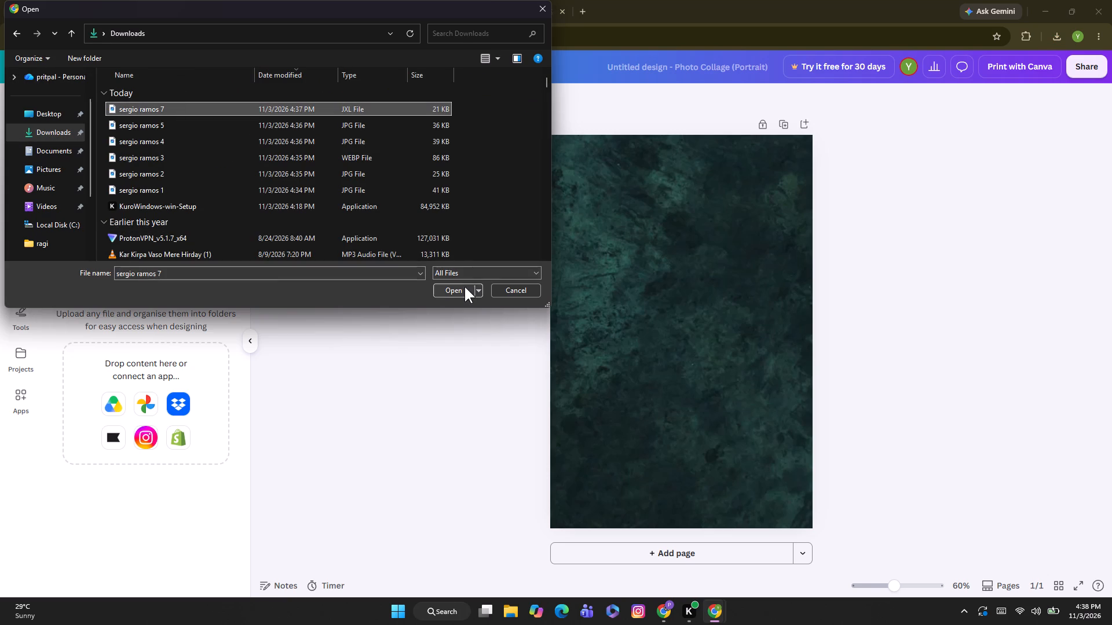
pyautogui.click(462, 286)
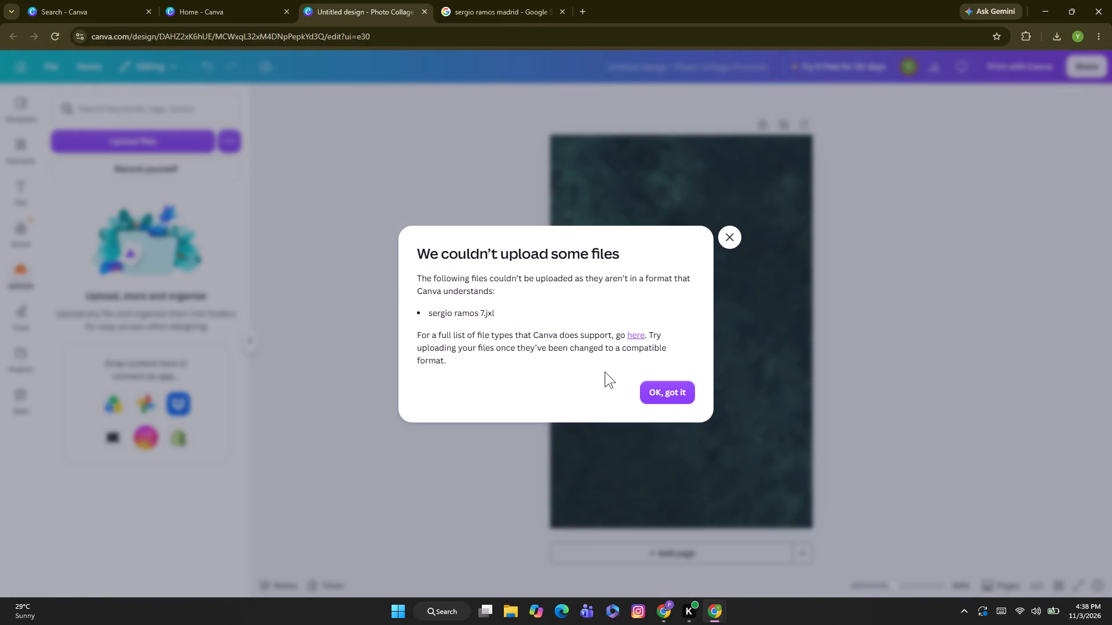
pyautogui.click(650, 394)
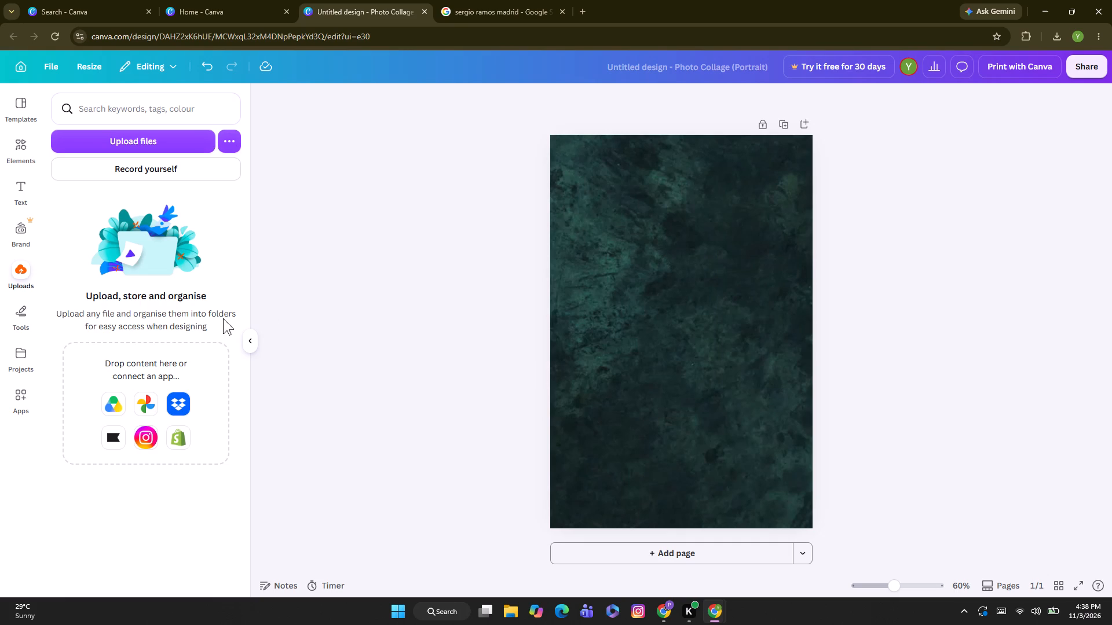
# Upload the "sergio ramos 5" image from Downloads.
pyautogui.click(144, 135)
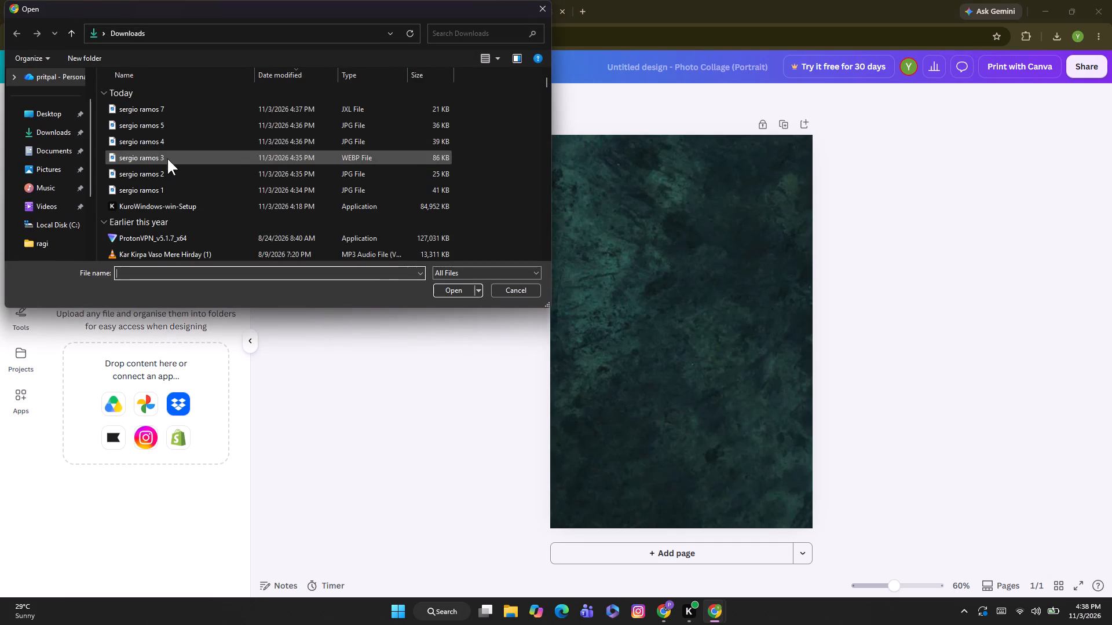
pyautogui.click(155, 122)
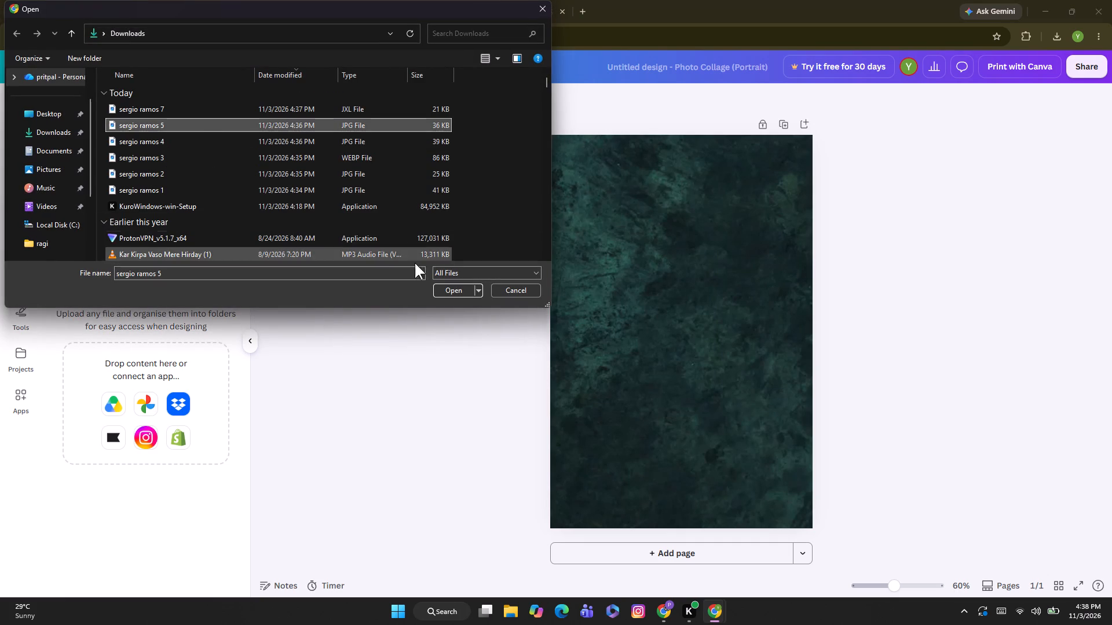
pyautogui.click(464, 286)
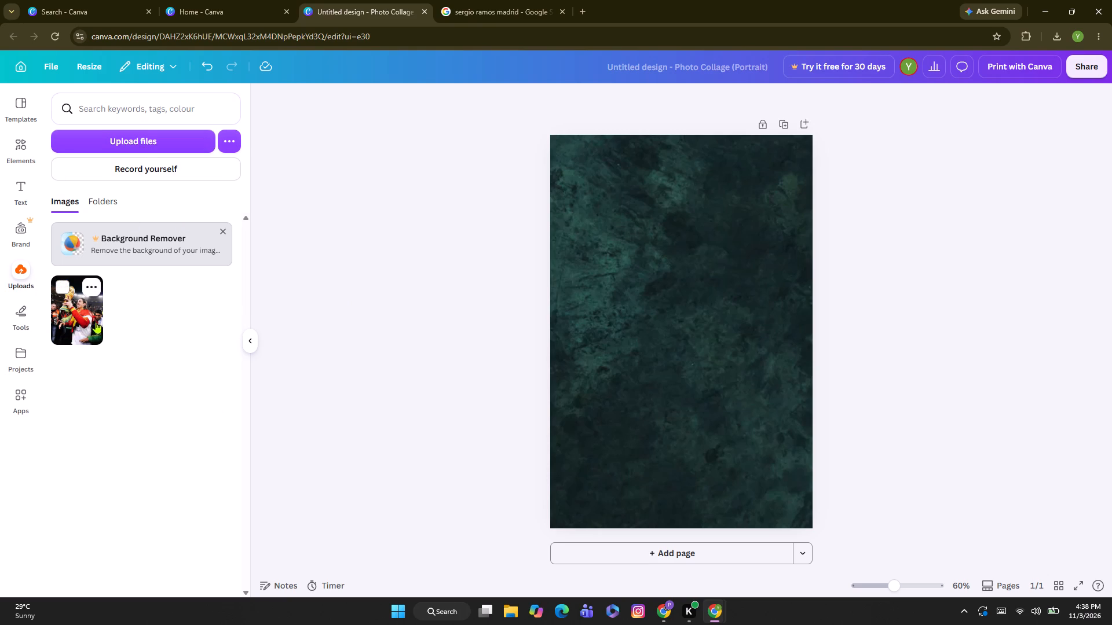
# Upload the "sergio ramos 4" jersey image from Downloads.
pyautogui.click(137, 145)
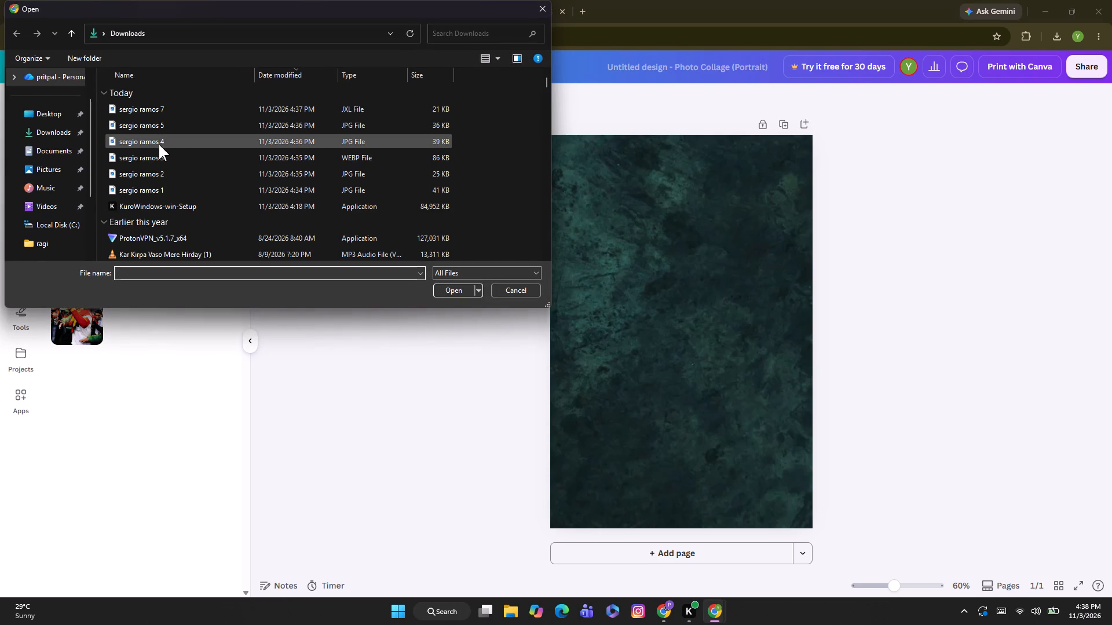
pyautogui.click(159, 144)
pyautogui.click(457, 294)
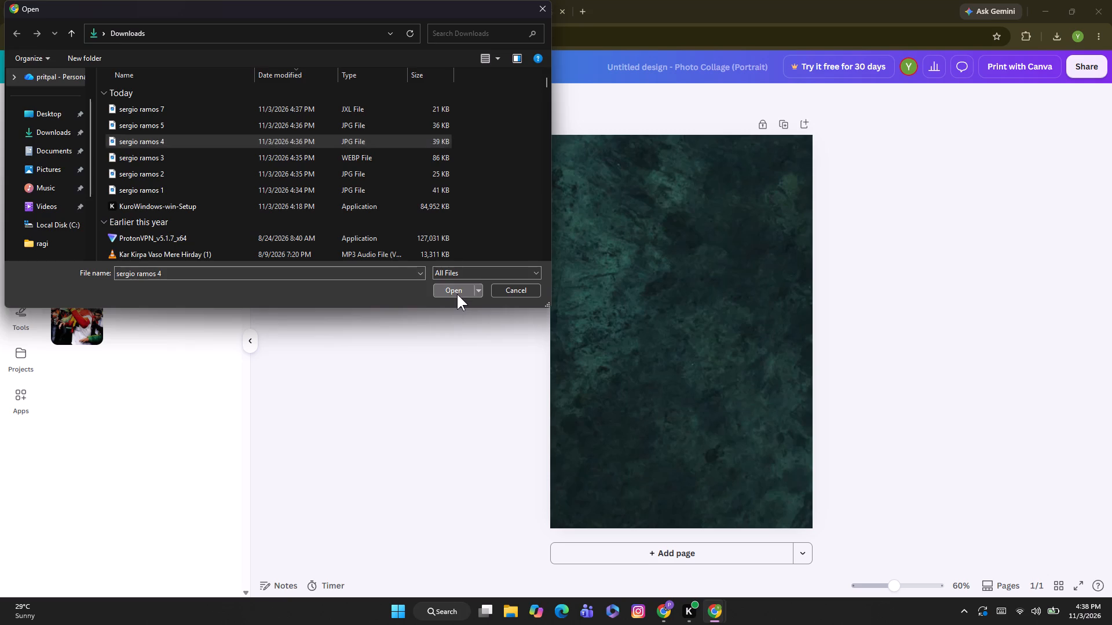
# Upload the "sergio ramos 3" image from Downloads.
pyautogui.click(167, 139)
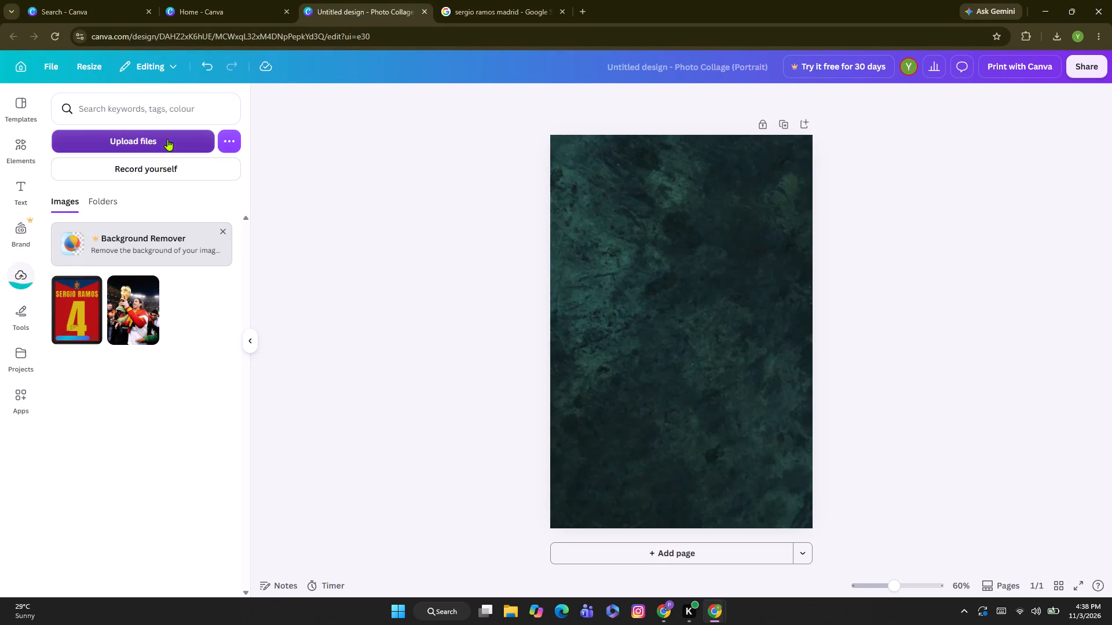
pyautogui.click(165, 161)
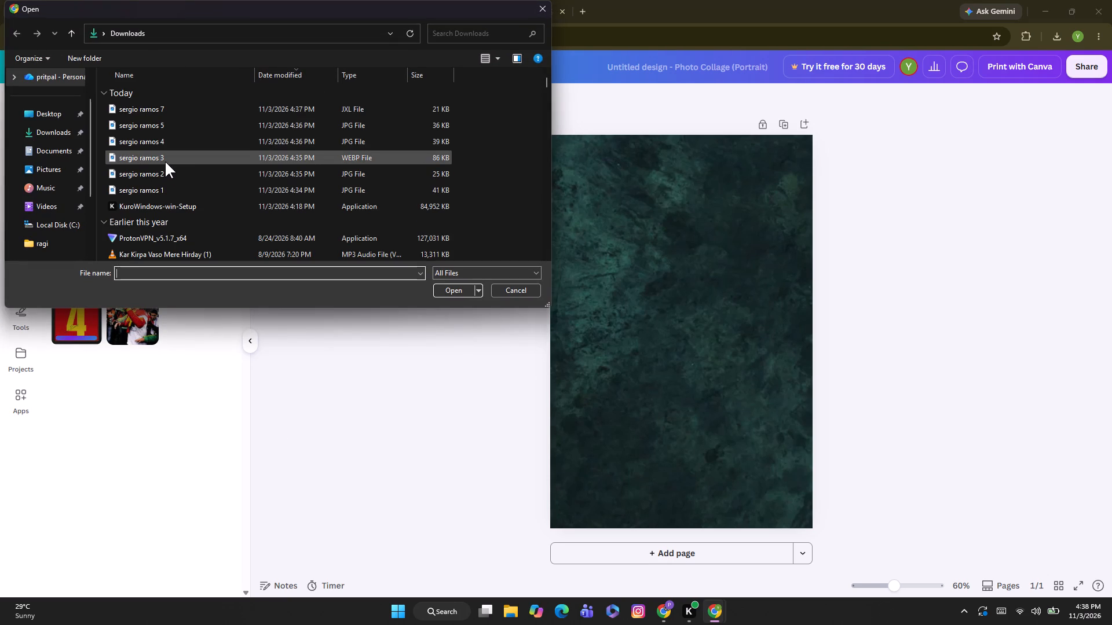
pyautogui.click(455, 284)
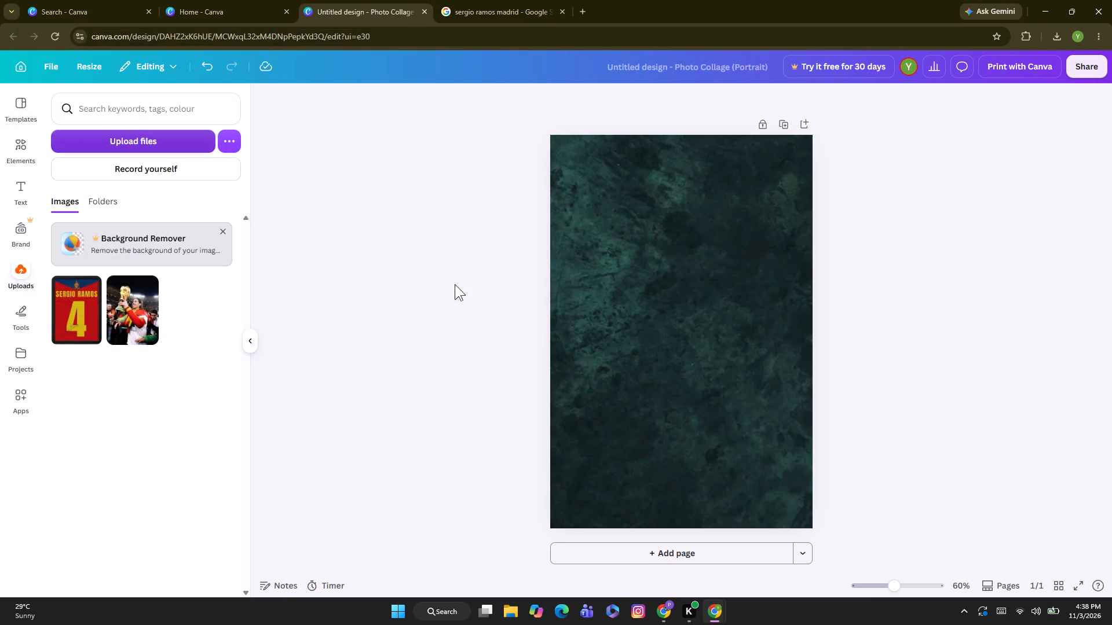
# Upload the "sergio ramos 1" image from Downloads.
pyautogui.click(176, 131)
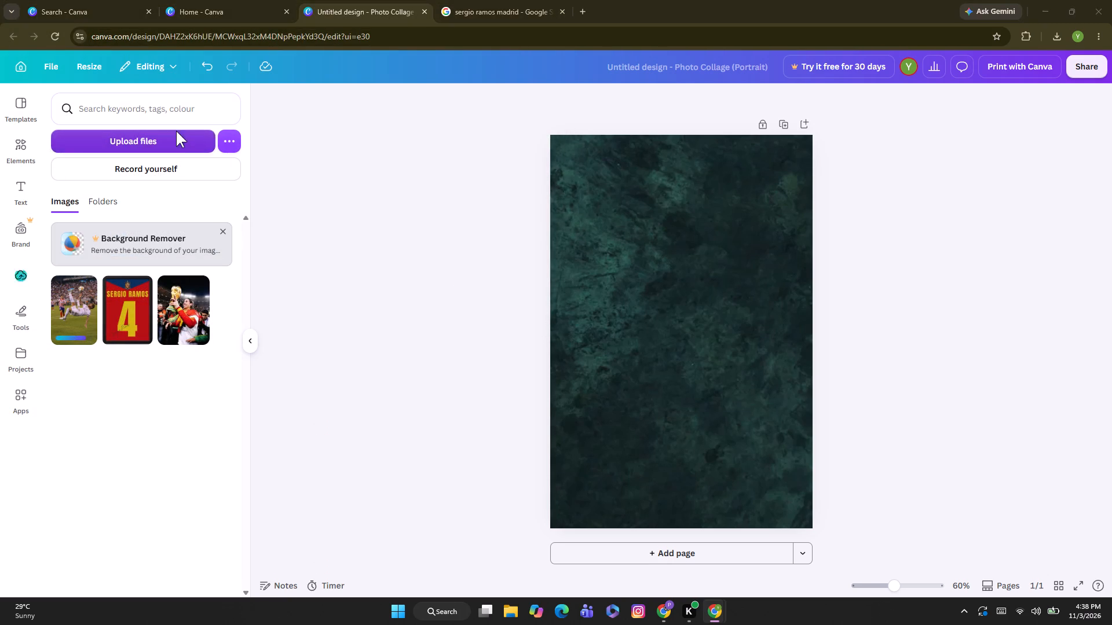
pyautogui.click(178, 190)
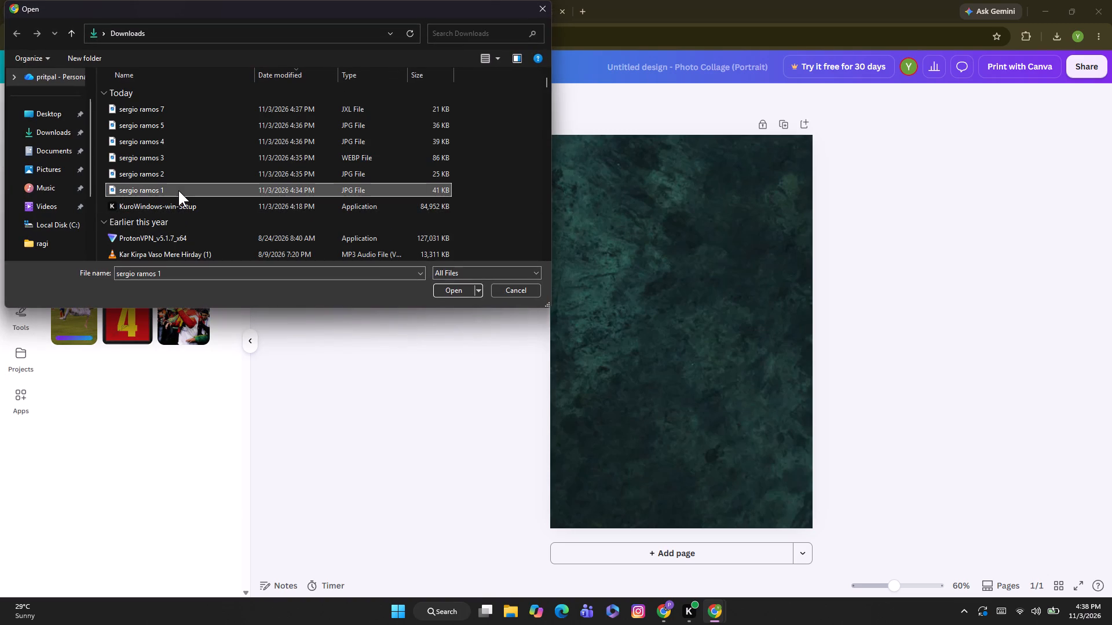
pyautogui.click(458, 290)
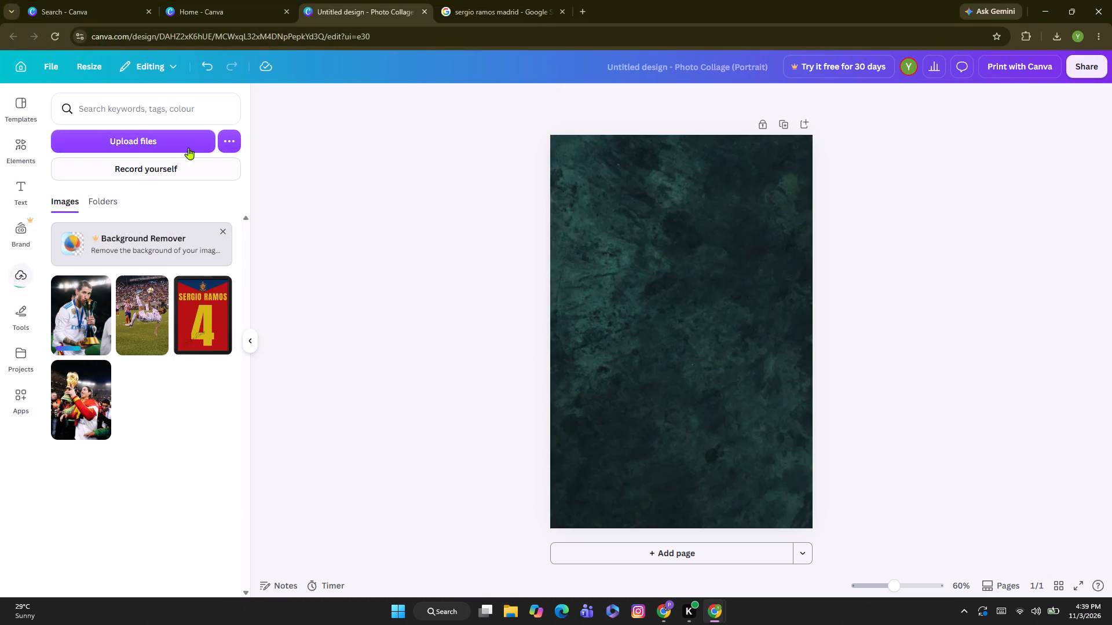
# Upload the "sergio ramos 2" image from Downloads.
pyautogui.click(163, 135)
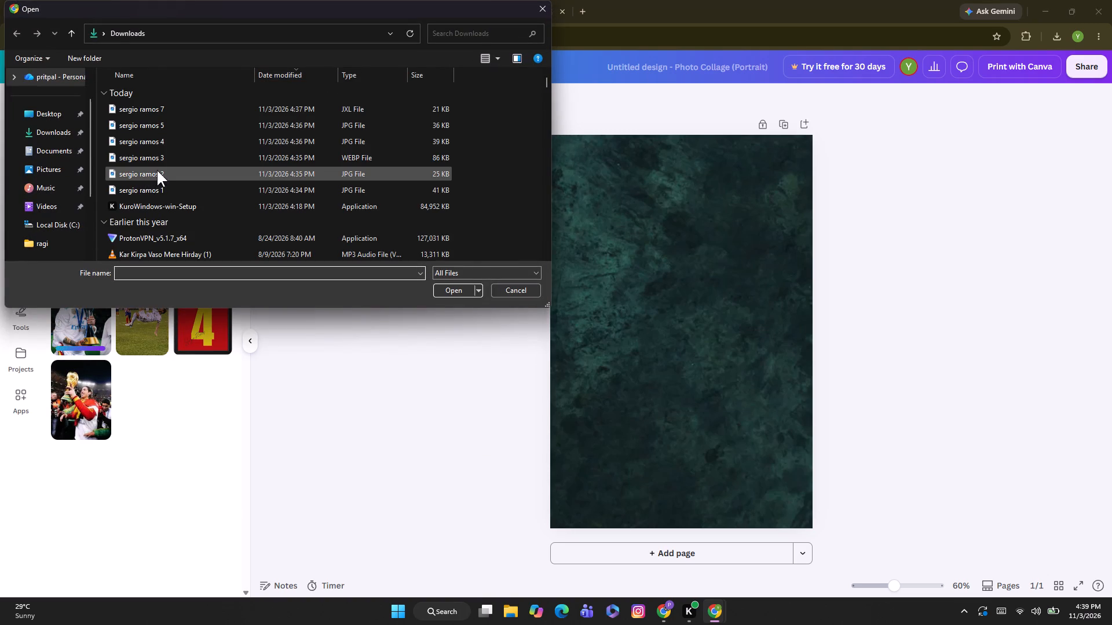
pyautogui.click(156, 171)
pyautogui.click(442, 288)
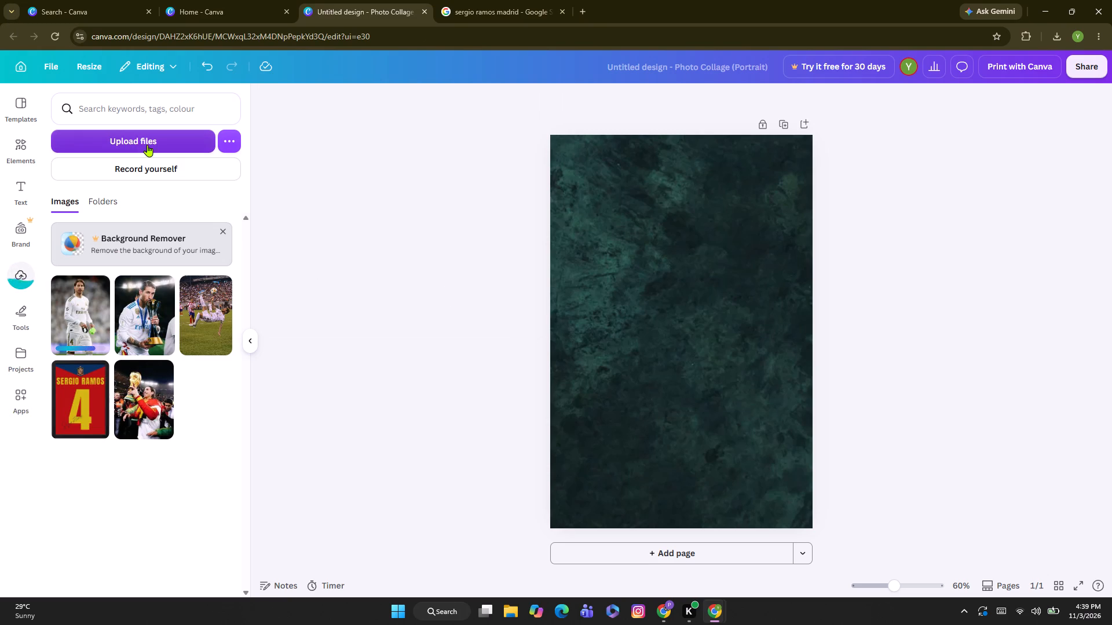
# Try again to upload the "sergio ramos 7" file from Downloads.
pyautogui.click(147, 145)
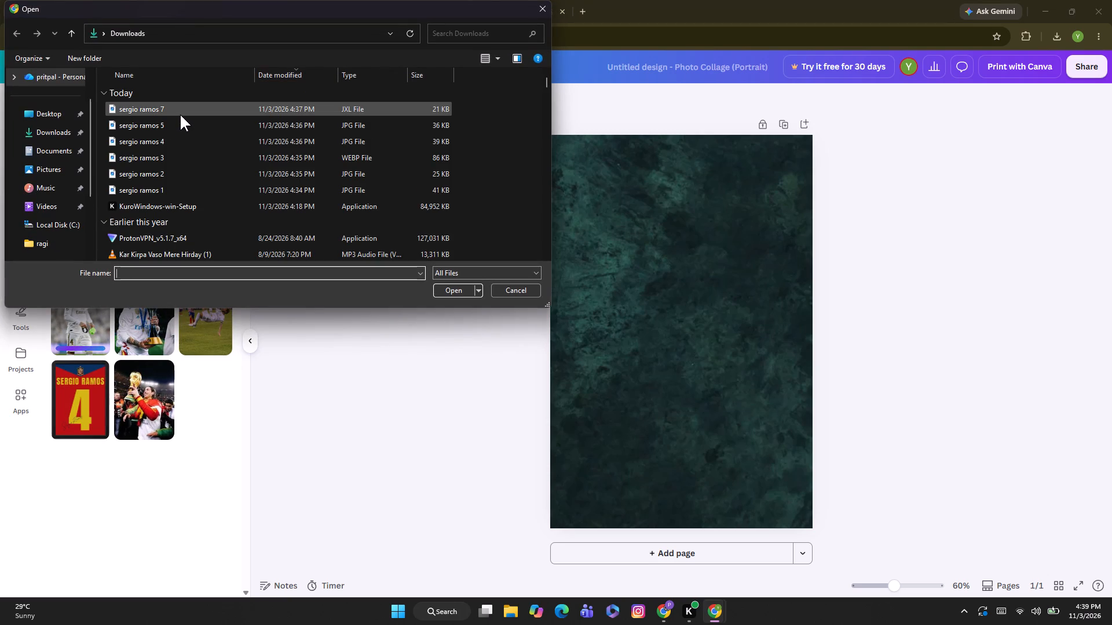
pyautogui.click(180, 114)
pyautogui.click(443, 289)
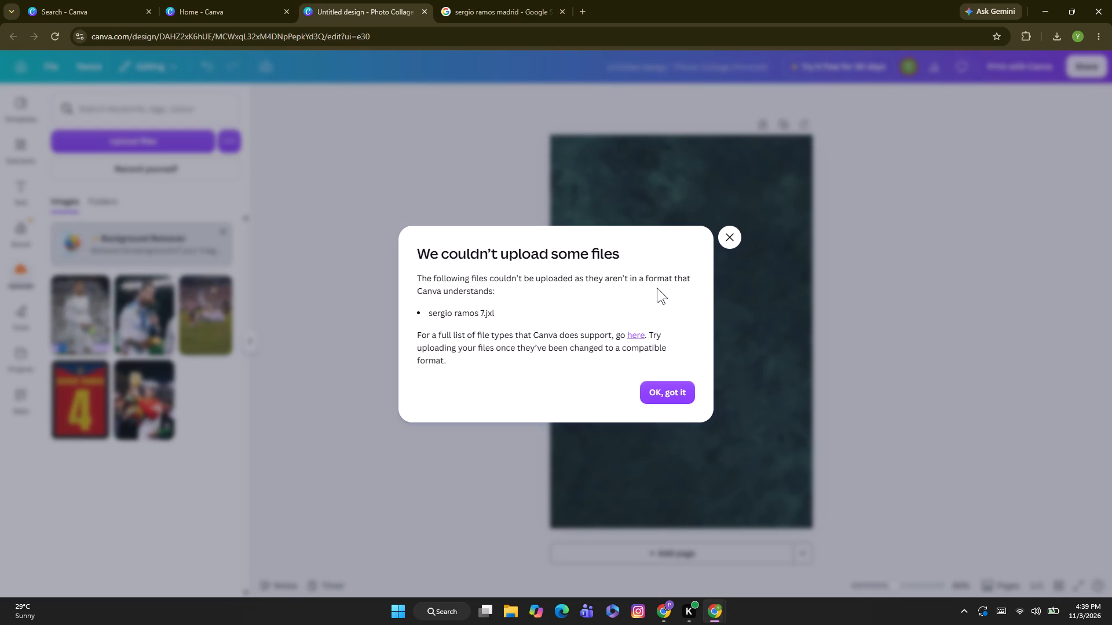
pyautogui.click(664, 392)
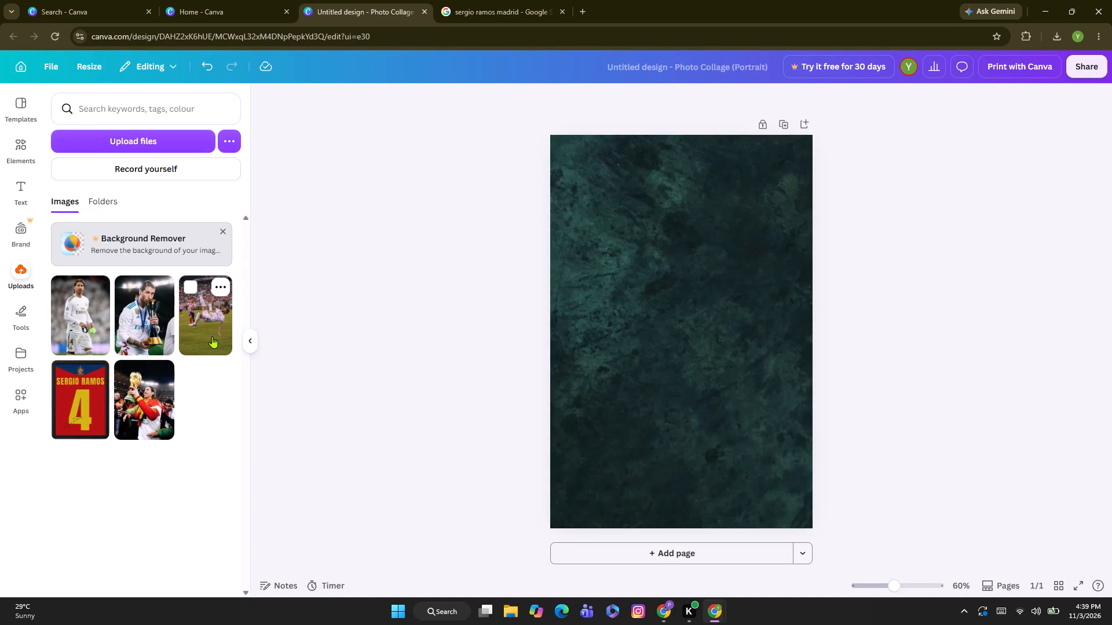
# Unlock the page, then add the bicycle-kick photo and shrink it into the page's upper-left corner.
pyautogui.click(212, 336)
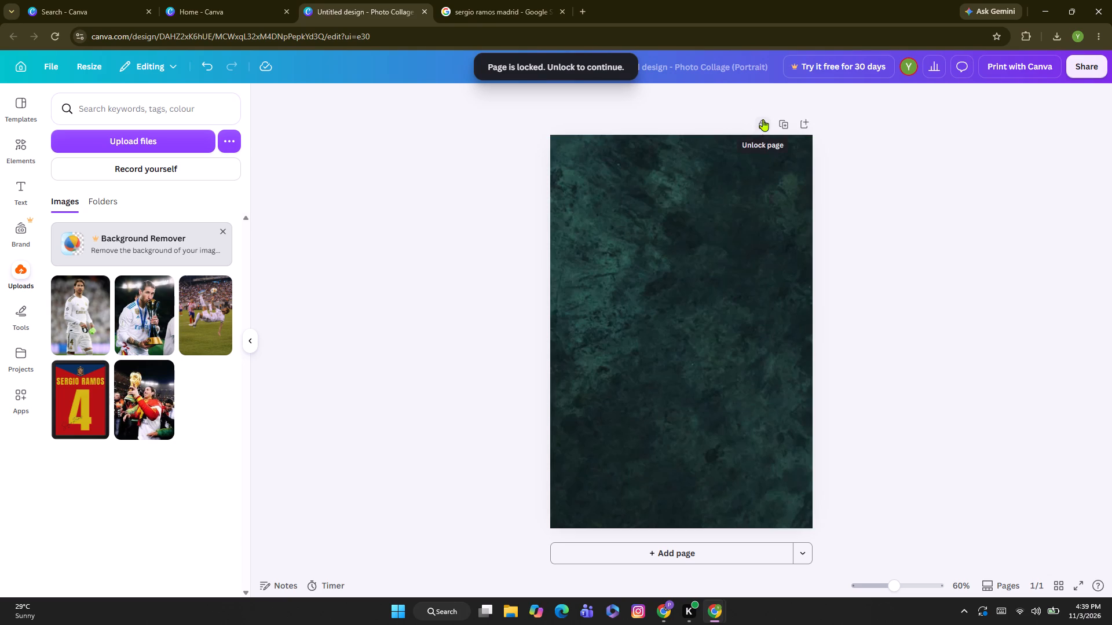
pyautogui.click(763, 119)
pyautogui.click(211, 319)
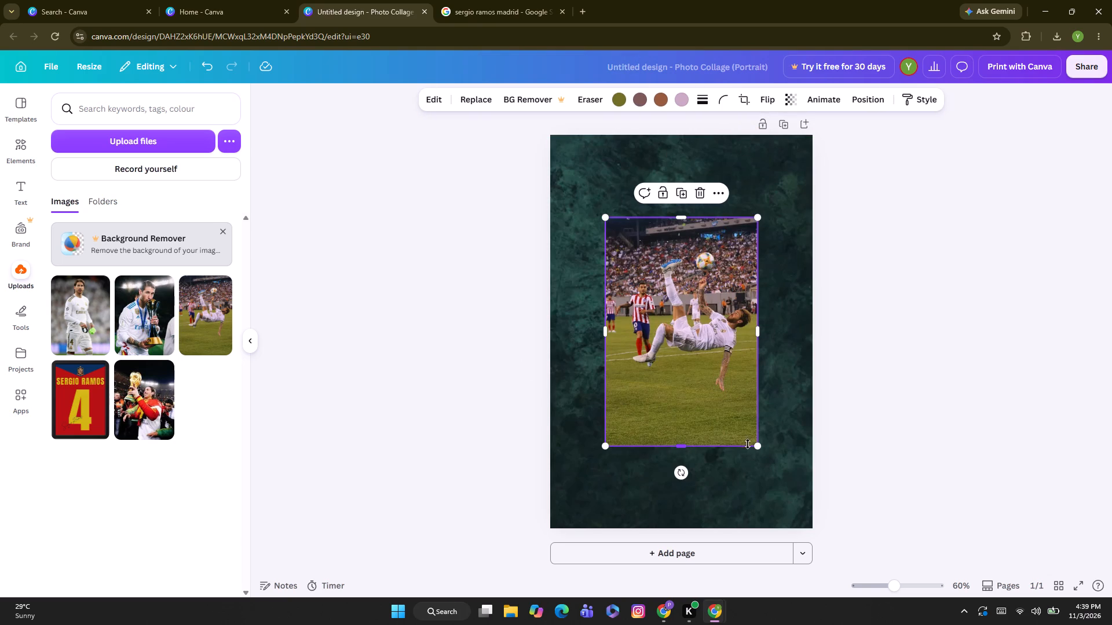
pyautogui.moveTo(754, 446); pyautogui.dragTo(716, 408)
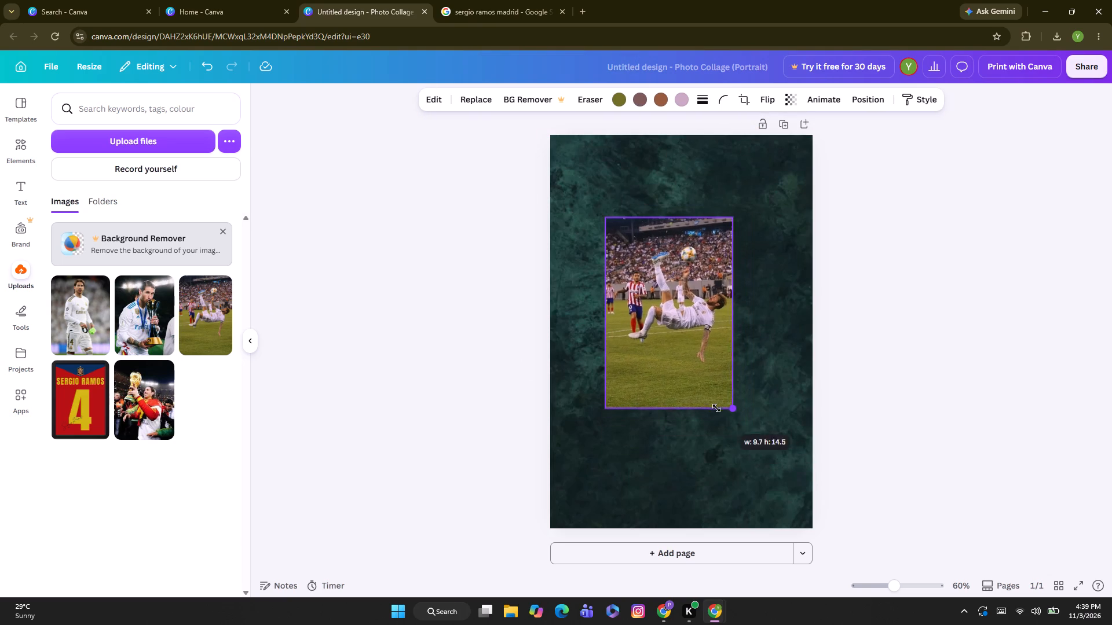
pyautogui.moveTo(716, 408); pyautogui.dragTo(684, 374)
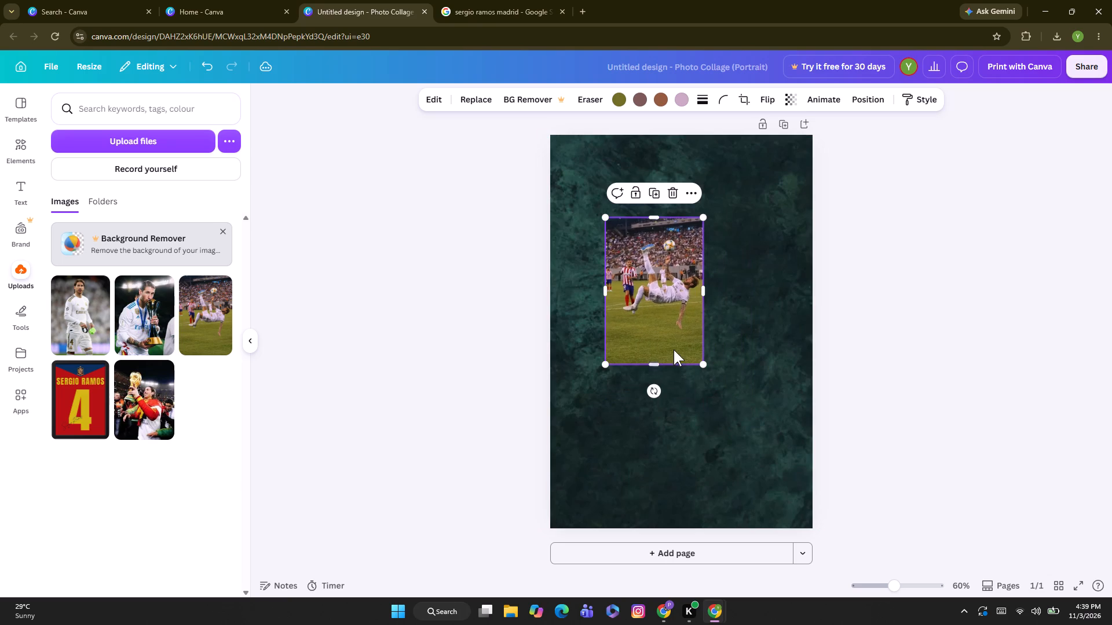
pyautogui.moveTo(664, 332); pyautogui.dragTo(605, 250)
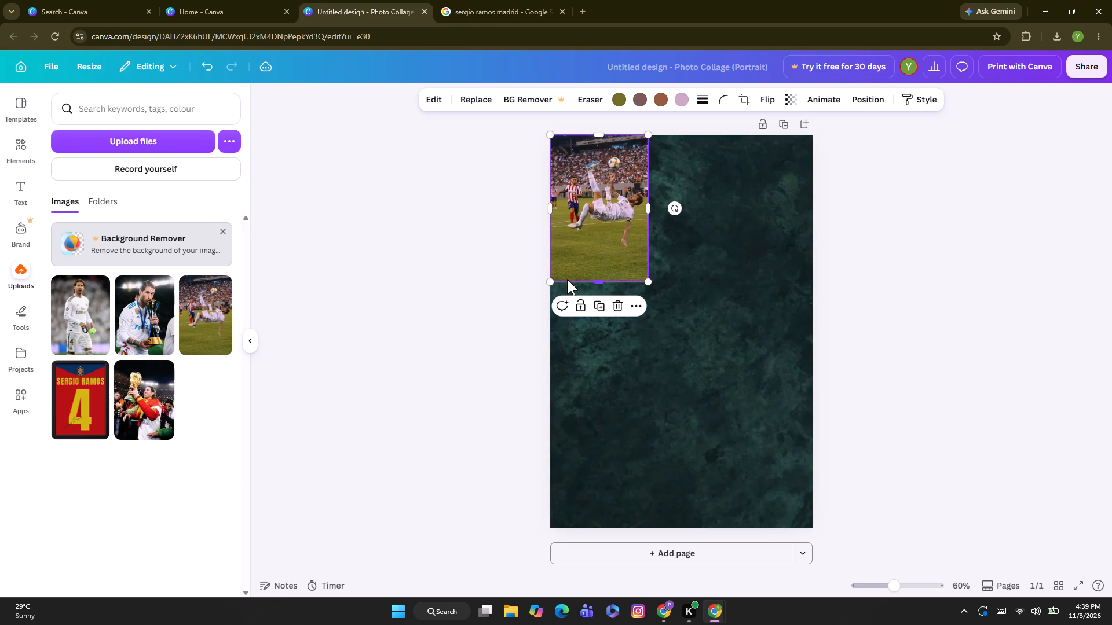
# Add the photo of Ramos kissing the trophy in white and shrink it to fit just right of the bicycle-kick photo.
pyautogui.click(140, 315)
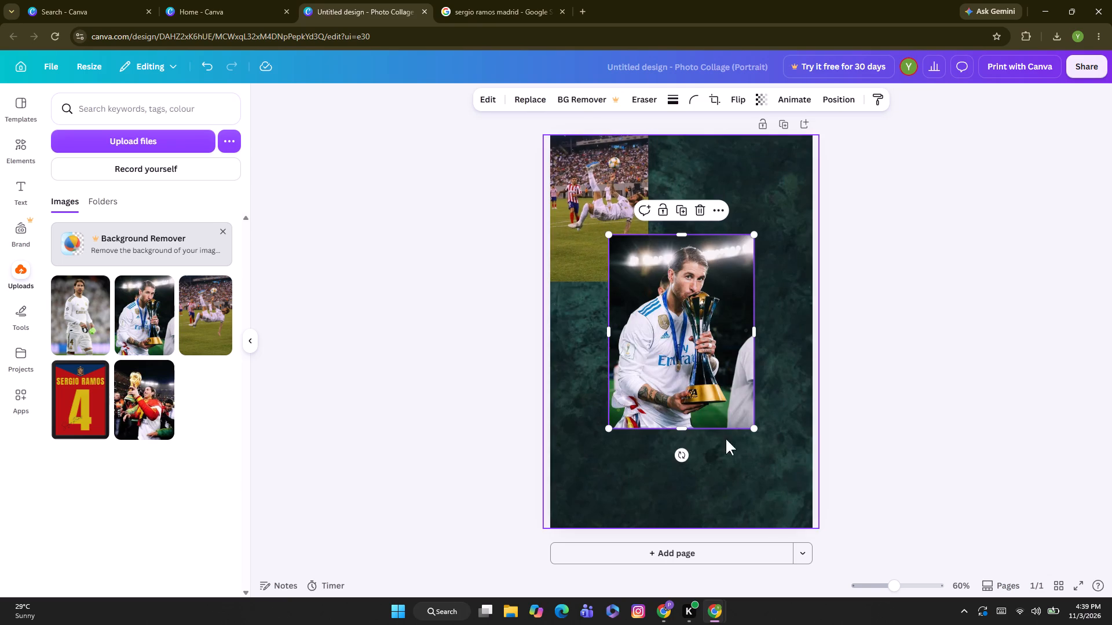
pyautogui.moveTo(754, 426); pyautogui.dragTo(714, 386)
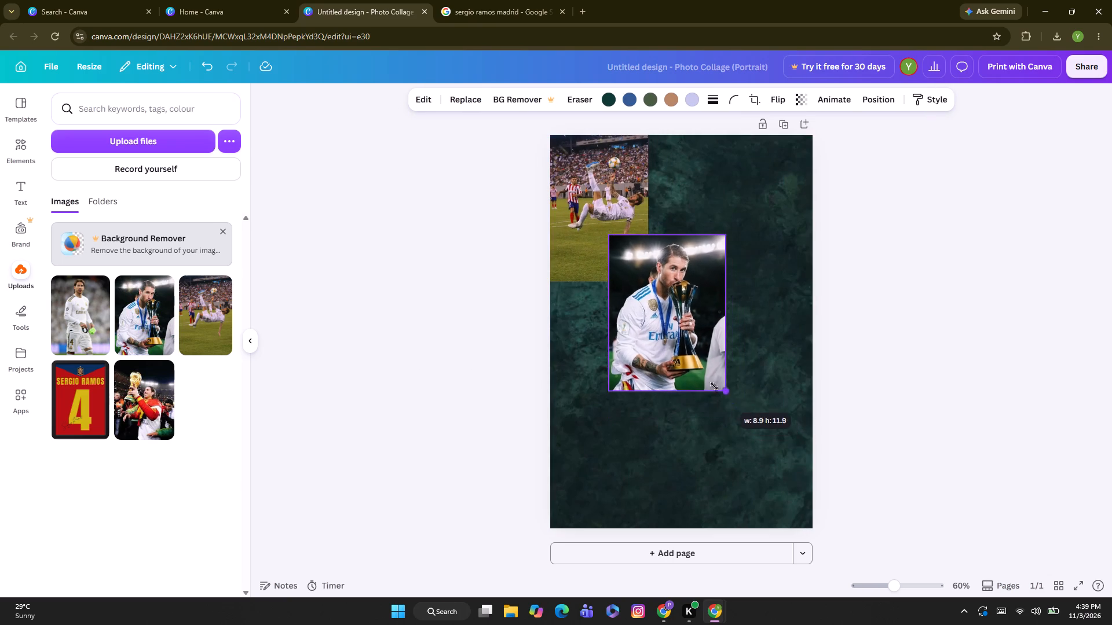
pyautogui.moveTo(714, 386); pyautogui.dragTo(698, 366)
pyautogui.moveTo(660, 337); pyautogui.dragTo(701, 242)
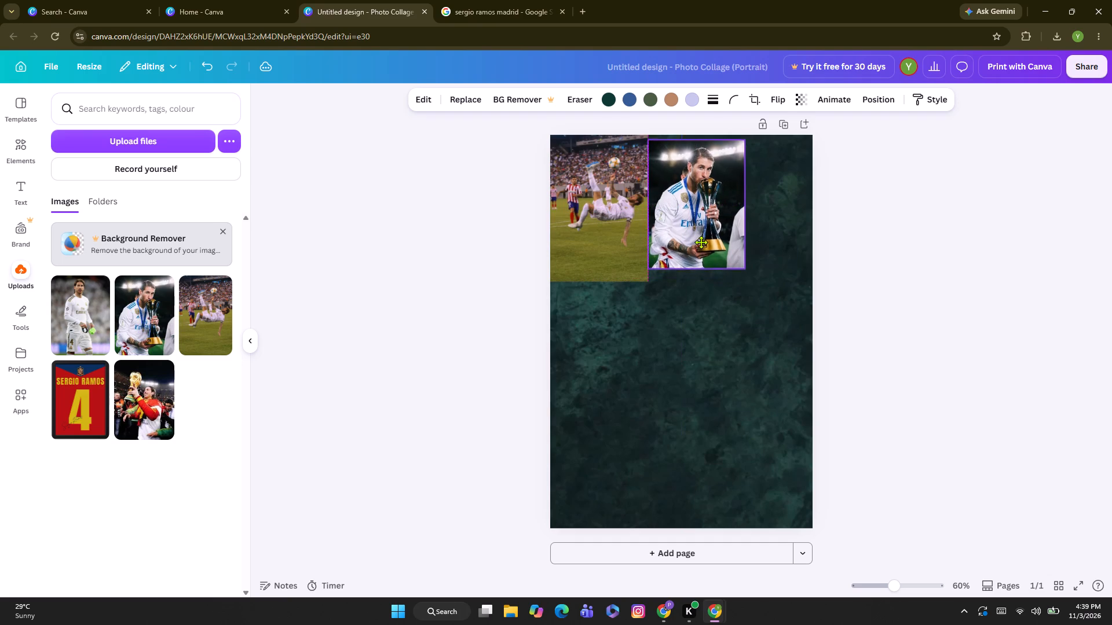
pyautogui.moveTo(701, 242); pyautogui.dragTo(702, 241)
# Add the standing white-kit photo and shrink it to fit below the bicycle-kick photo at the page's left edge.
pyautogui.click(81, 322)
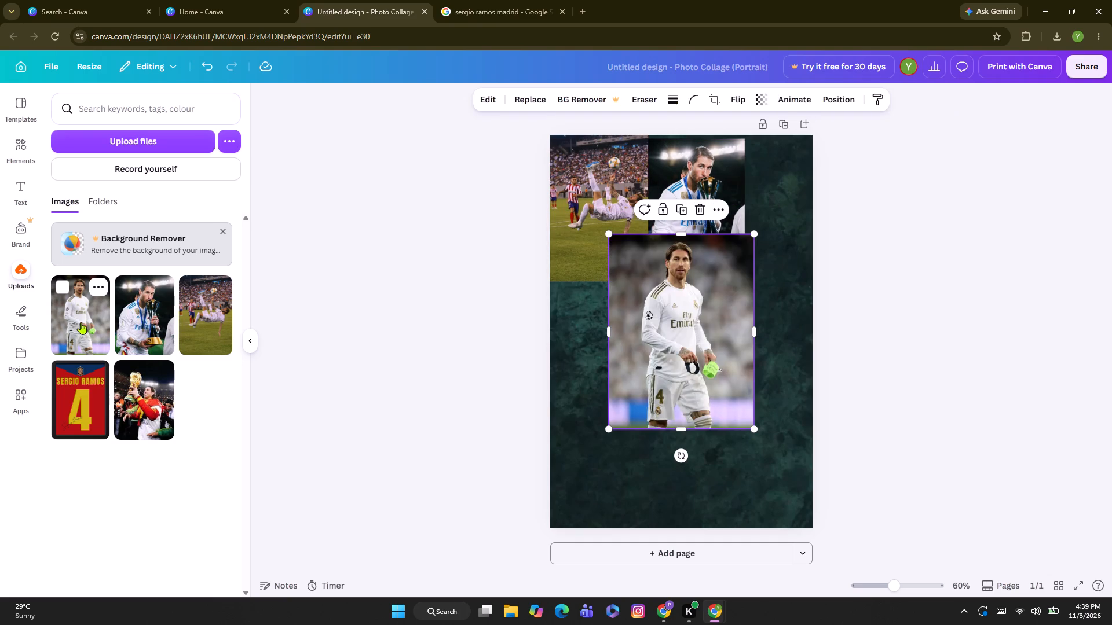
pyautogui.moveTo(672, 345); pyautogui.dragTo(610, 405)
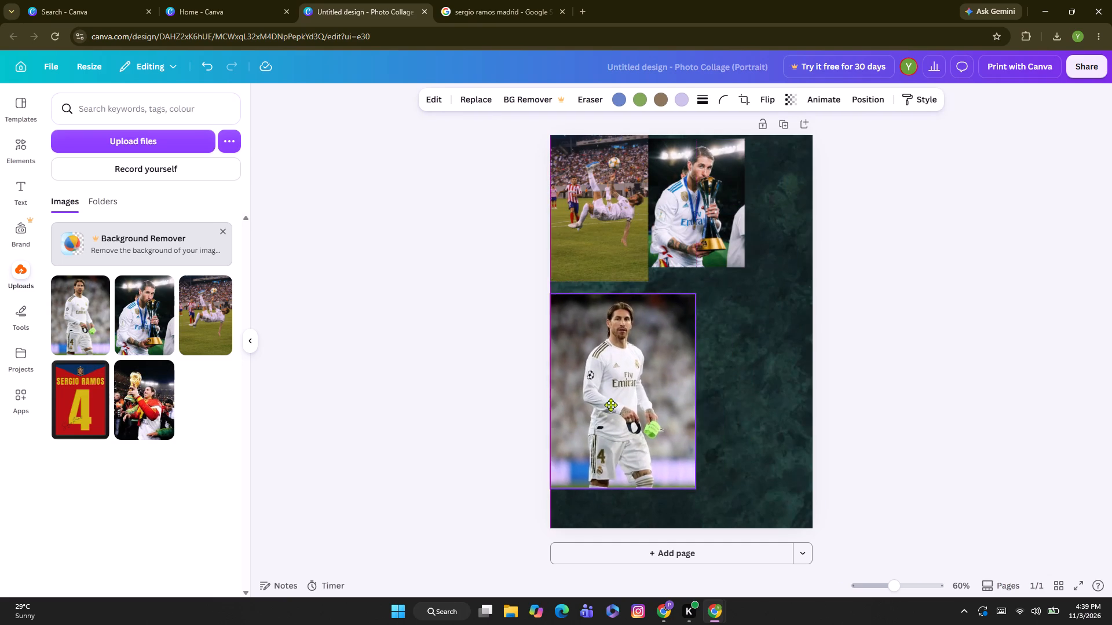
pyautogui.moveTo(610, 405); pyautogui.dragTo(609, 389)
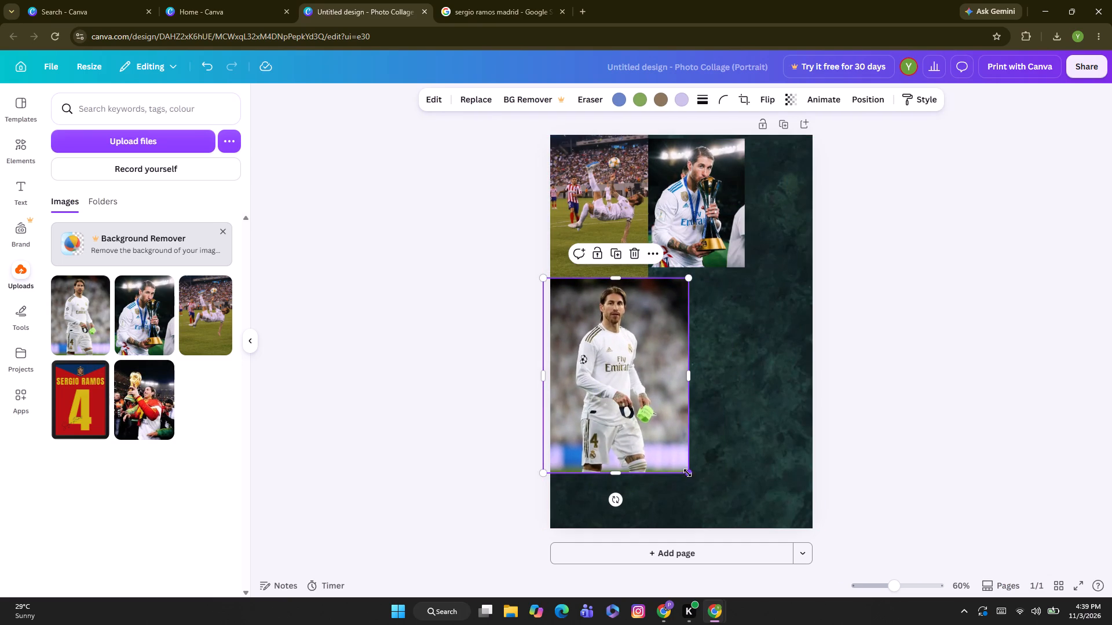
pyautogui.moveTo(687, 473); pyautogui.dragTo(630, 425)
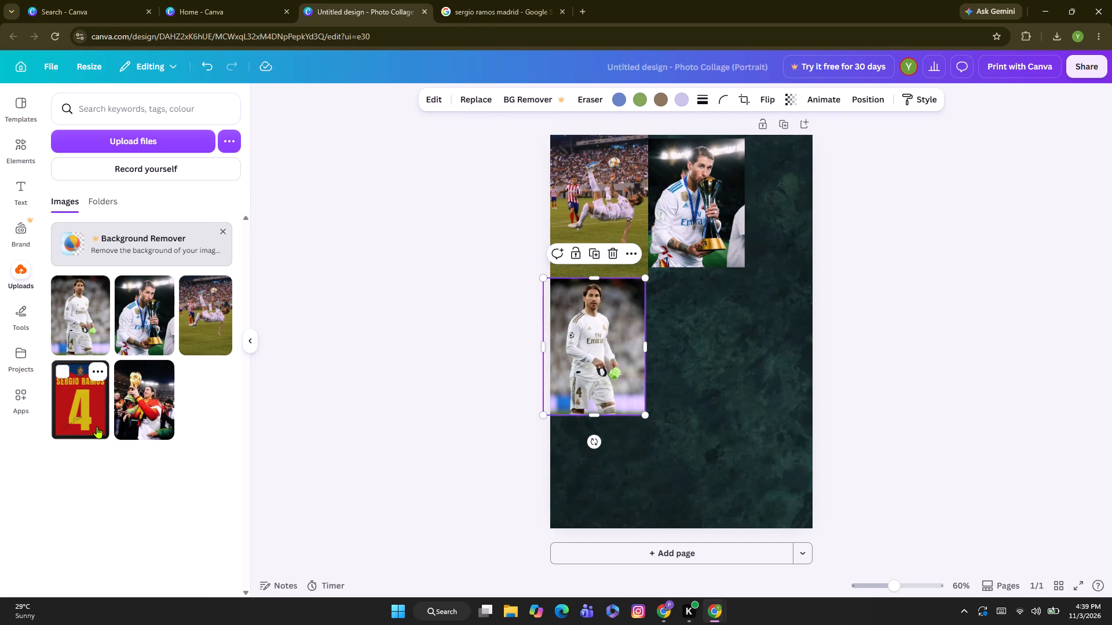
# Add the framed red number 4 jersey image, shrink it and place it below the trophy-kissing photo.
pyautogui.click(97, 427)
pyautogui.moveTo(760, 439); pyautogui.dragTo(709, 394)
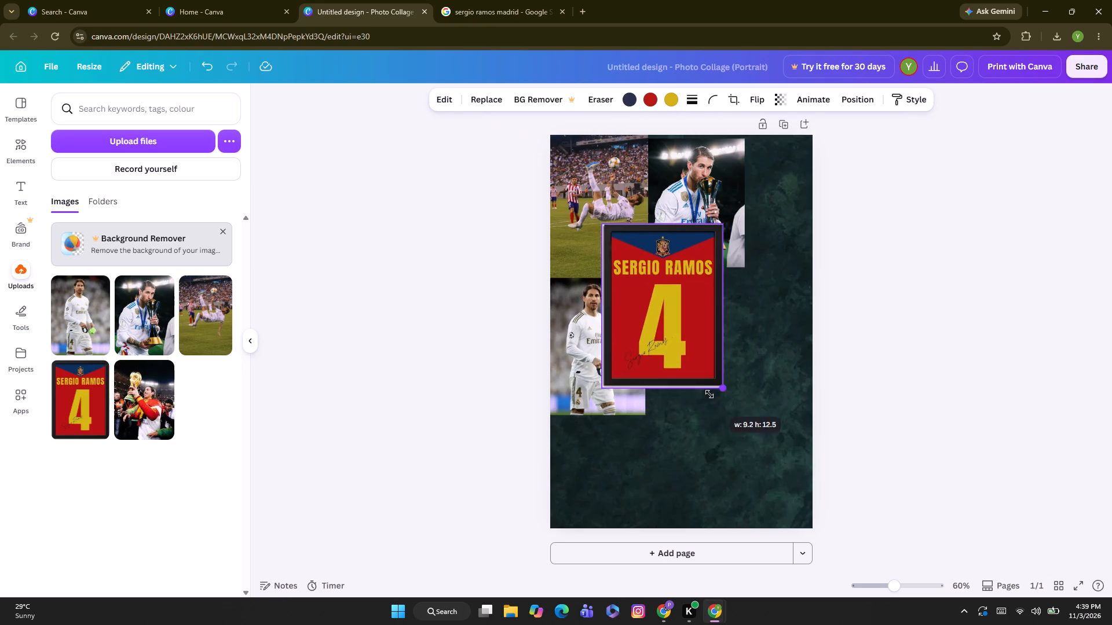
pyautogui.moveTo(709, 394); pyautogui.dragTo(707, 392)
pyautogui.moveTo(650, 332); pyautogui.dragTo(696, 377)
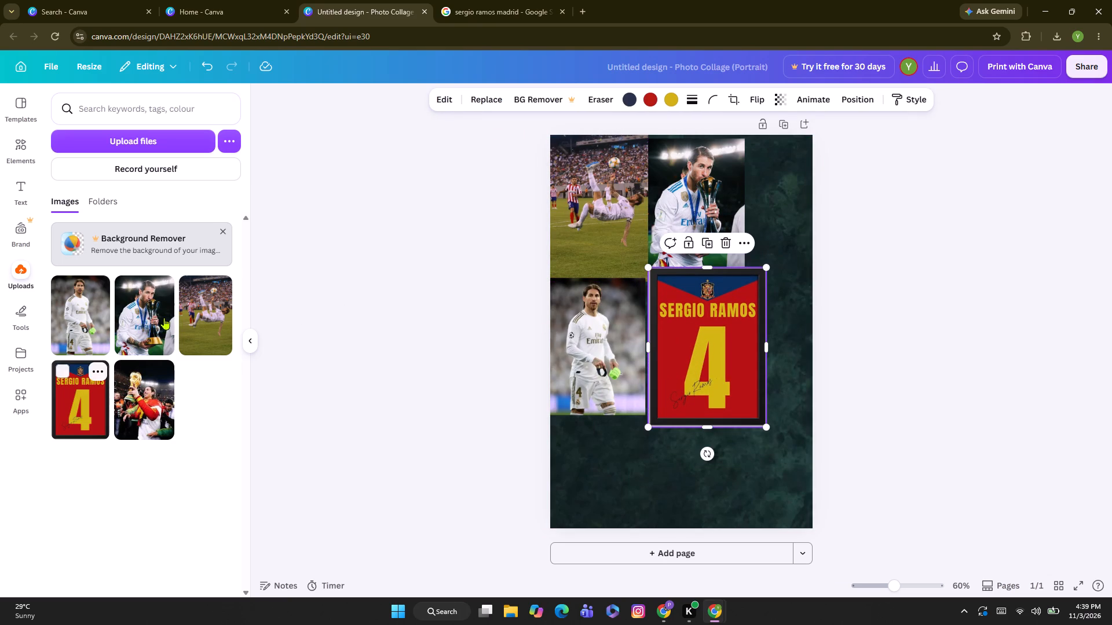
# Add a second copy of the standing white-kit photo and place it near the page's lower-left corner.
pyautogui.click(88, 316)
pyautogui.moveTo(700, 365); pyautogui.dragTo(681, 482)
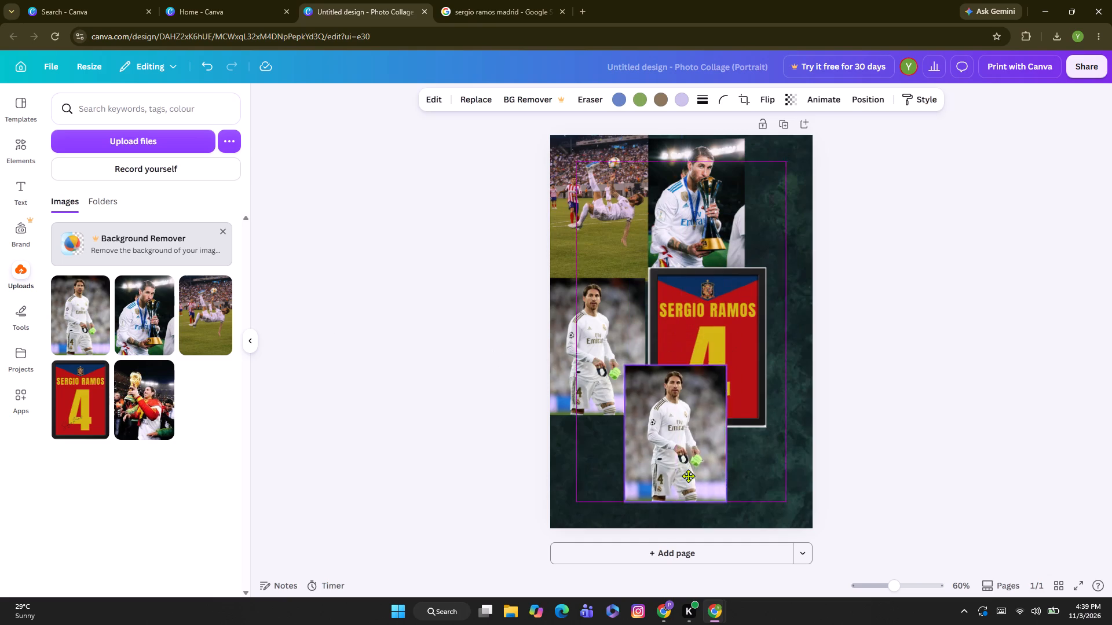
pyautogui.moveTo(681, 482); pyautogui.dragTo(612, 497)
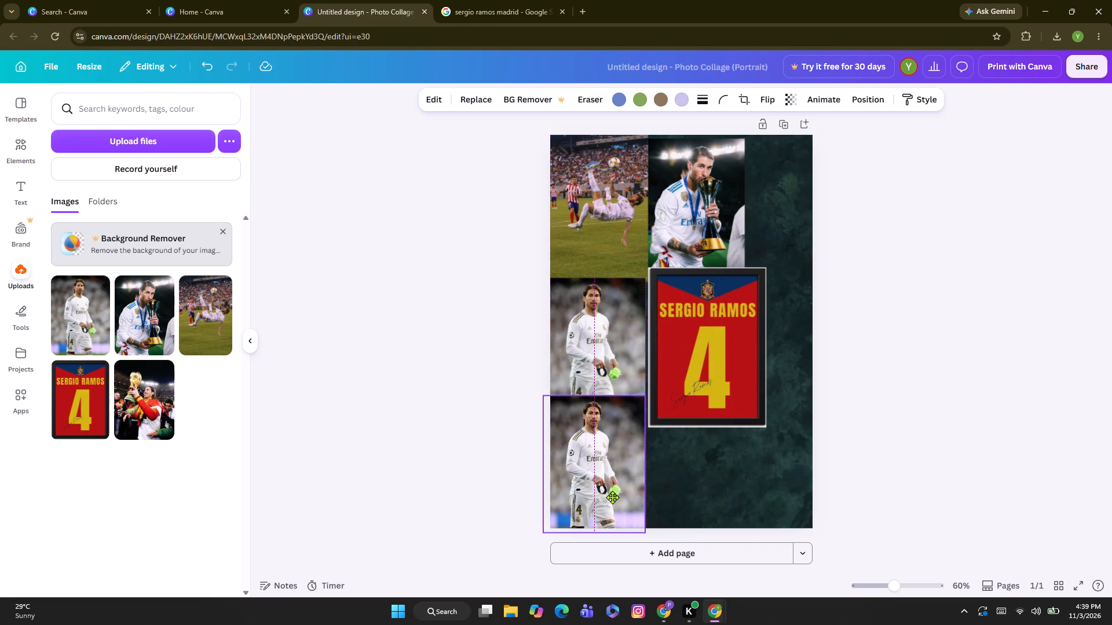
pyautogui.moveTo(612, 497); pyautogui.dragTo(632, 492)
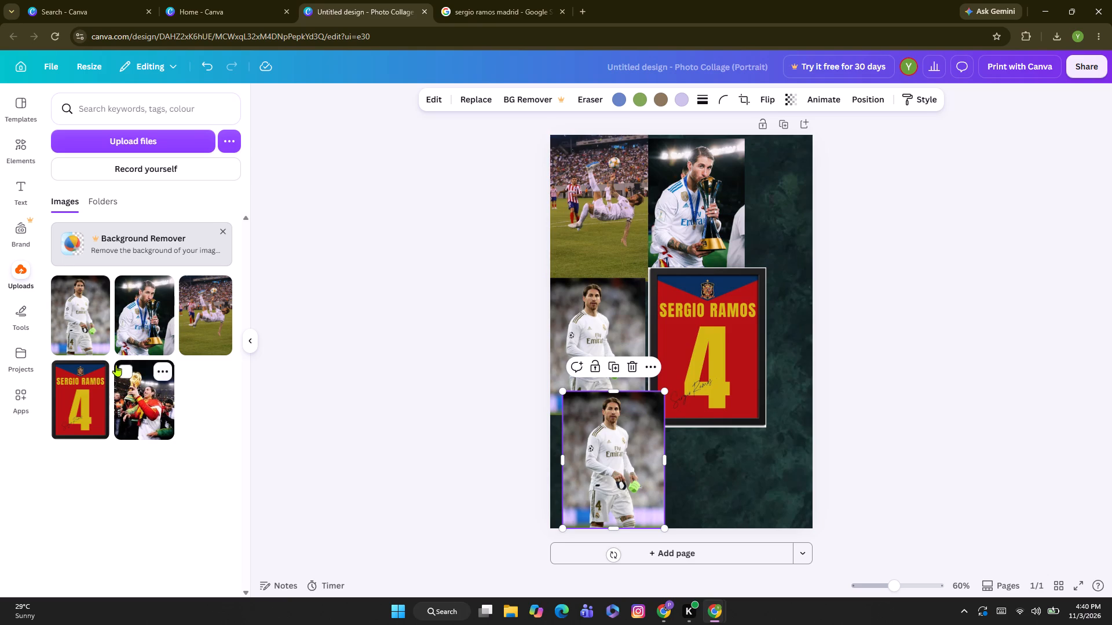
# Add the World Cup trophy photo and place it in the page's lower-right area, overlapping the jersey image.
pyautogui.click(130, 406)
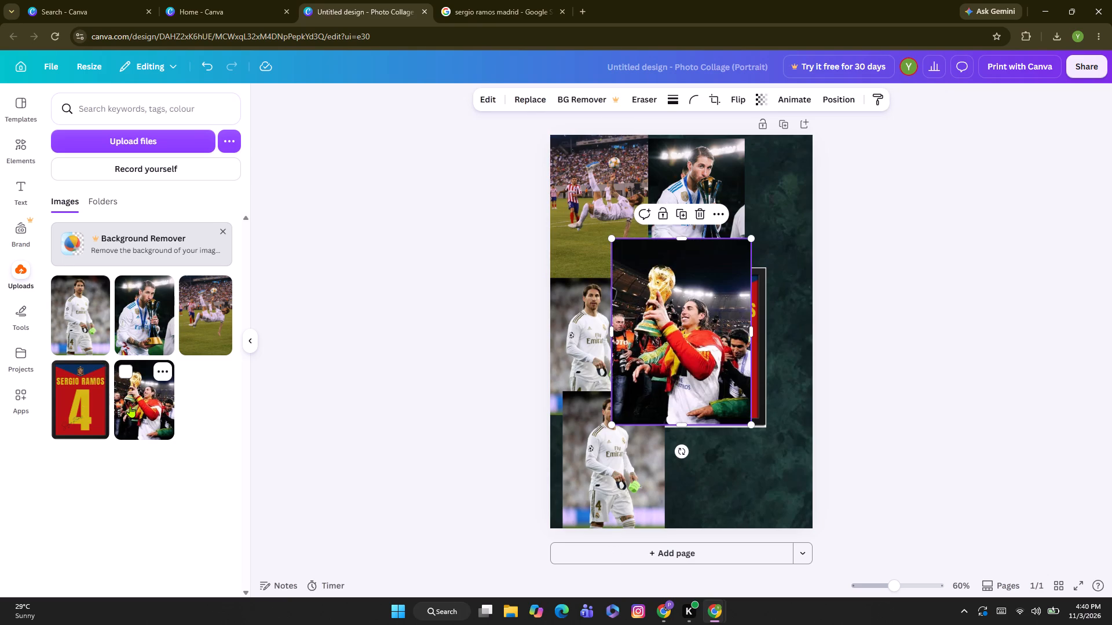
pyautogui.moveTo(677, 304); pyautogui.dragTo(730, 415)
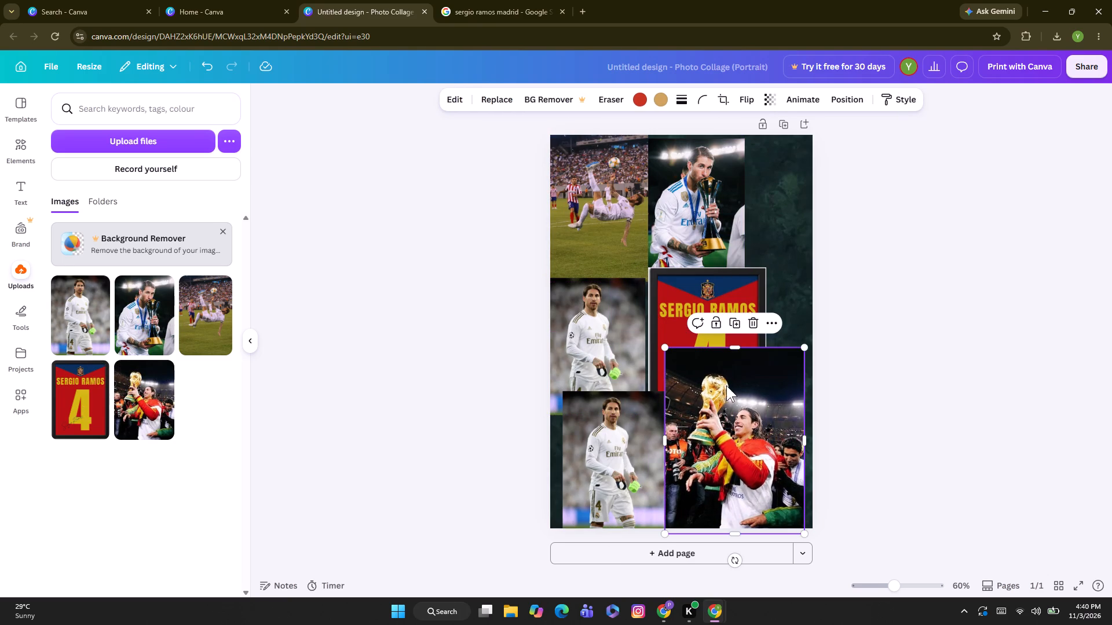
pyautogui.moveTo(720, 382); pyautogui.dragTo(720, 393)
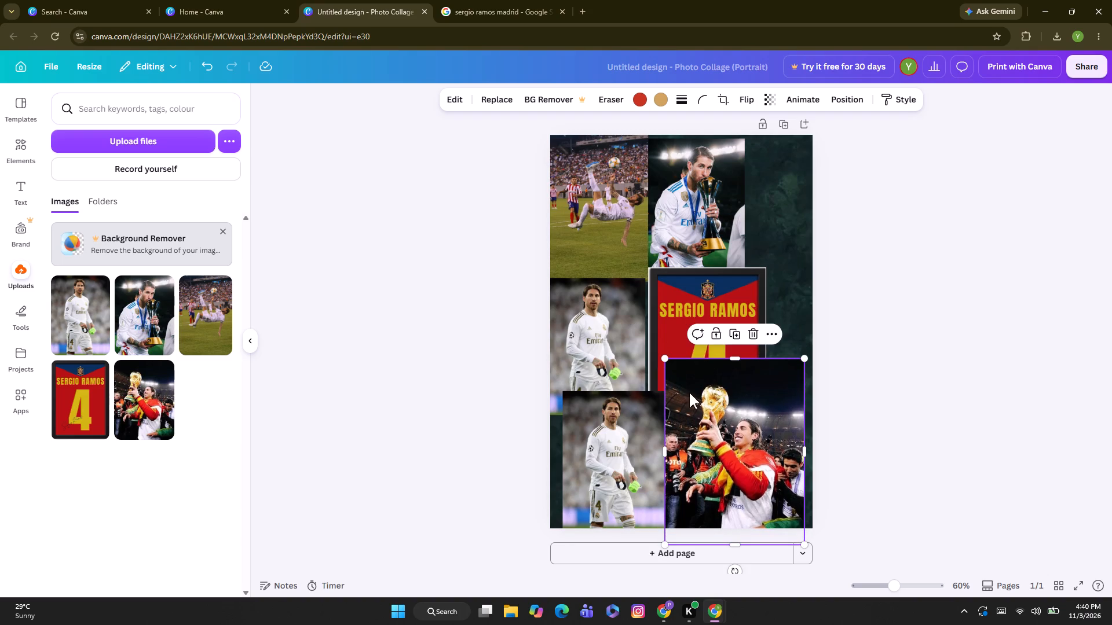
# Move the lower copy of the standing white-kit photo to the page's upper-right corner.
pyautogui.moveTo(640, 428); pyautogui.dragTo(785, 220)
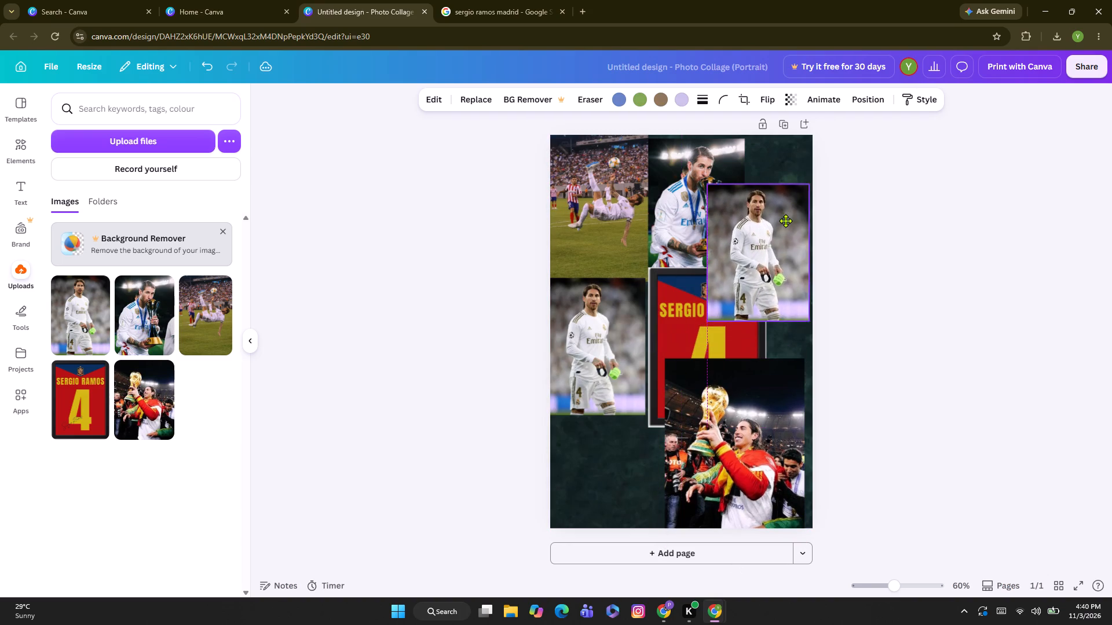
pyautogui.moveTo(785, 220); pyautogui.dragTo(797, 170)
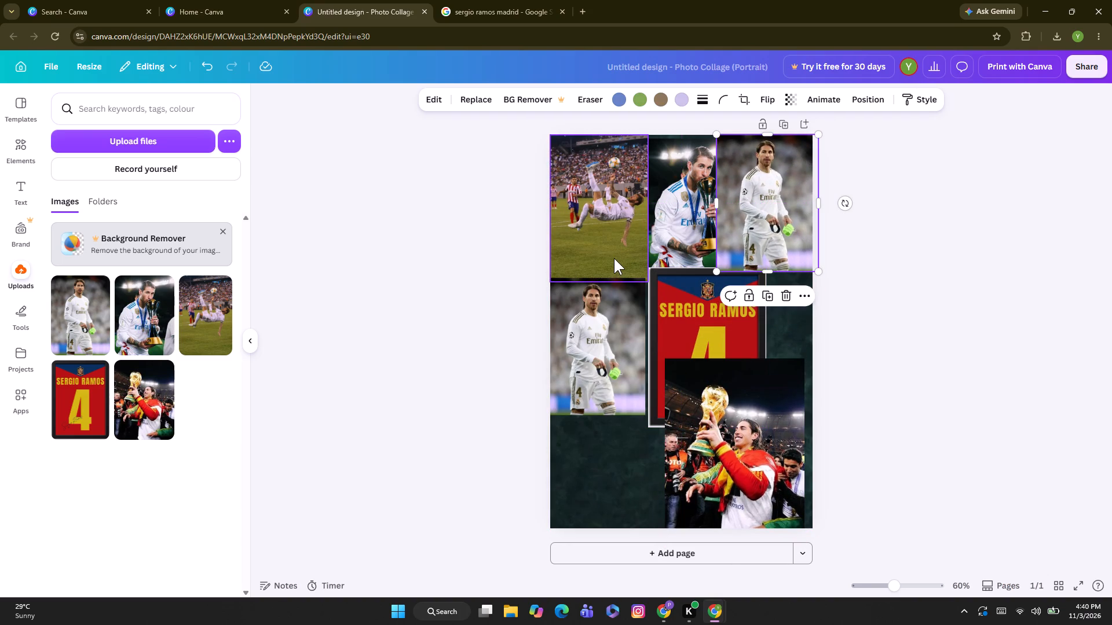
# Shrink the bicycle-kick photo while keeping it in the page's upper-left corner.
pyautogui.click(614, 258)
pyautogui.moveTo(651, 280); pyautogui.dragTo(621, 258)
# Move the left standing white-kit photo up against the bicycle-kick photo's lower edge and shrink it slightly.
pyautogui.moveTo(621, 332); pyautogui.dragTo(617, 321)
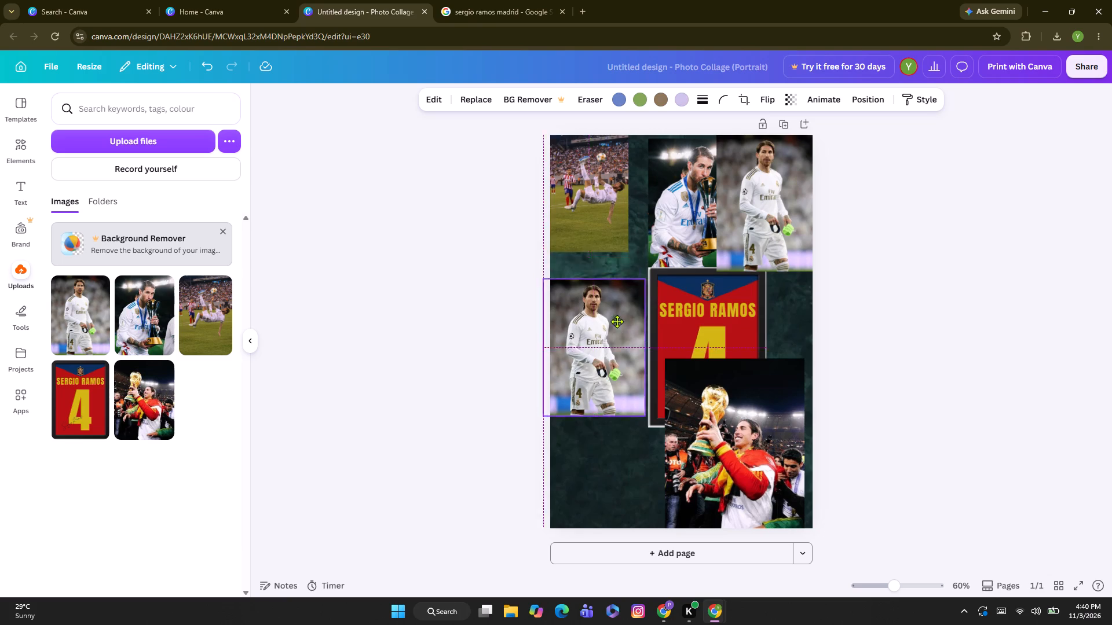
pyautogui.moveTo(617, 321); pyautogui.dragTo(612, 305)
pyautogui.moveTo(632, 387); pyautogui.dragTo(617, 366)
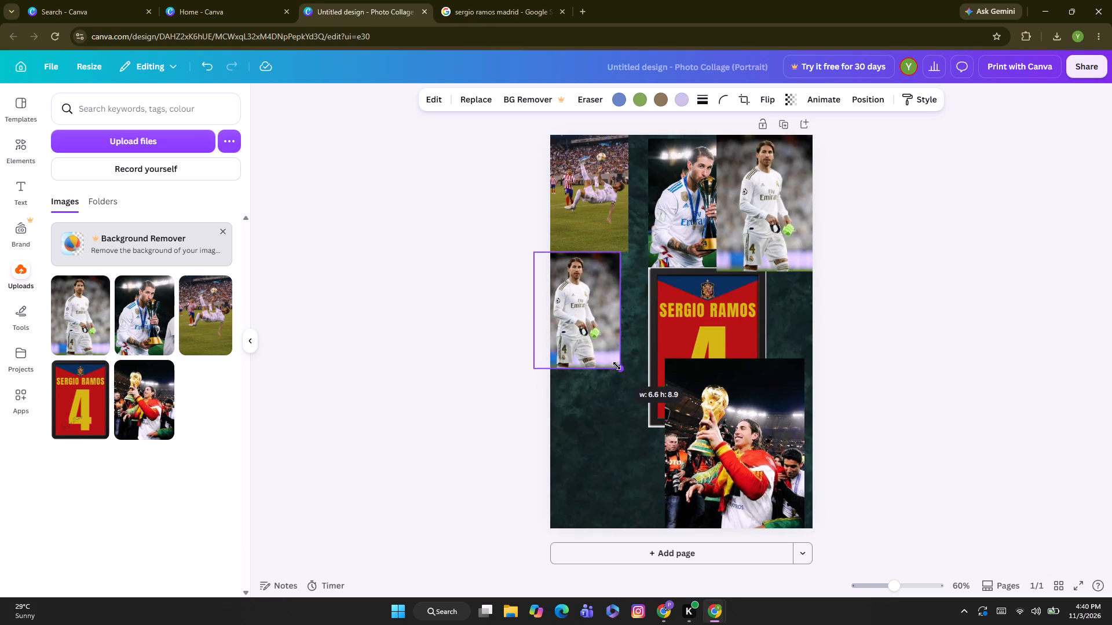
pyautogui.moveTo(617, 366); pyautogui.dragTo(628, 370)
# Move the World Cup trophy photo to the page's lower-left area, flush with the left page edge, and extend its lower edge slightly.
pyautogui.moveTo(696, 395); pyautogui.dragTo(625, 298)
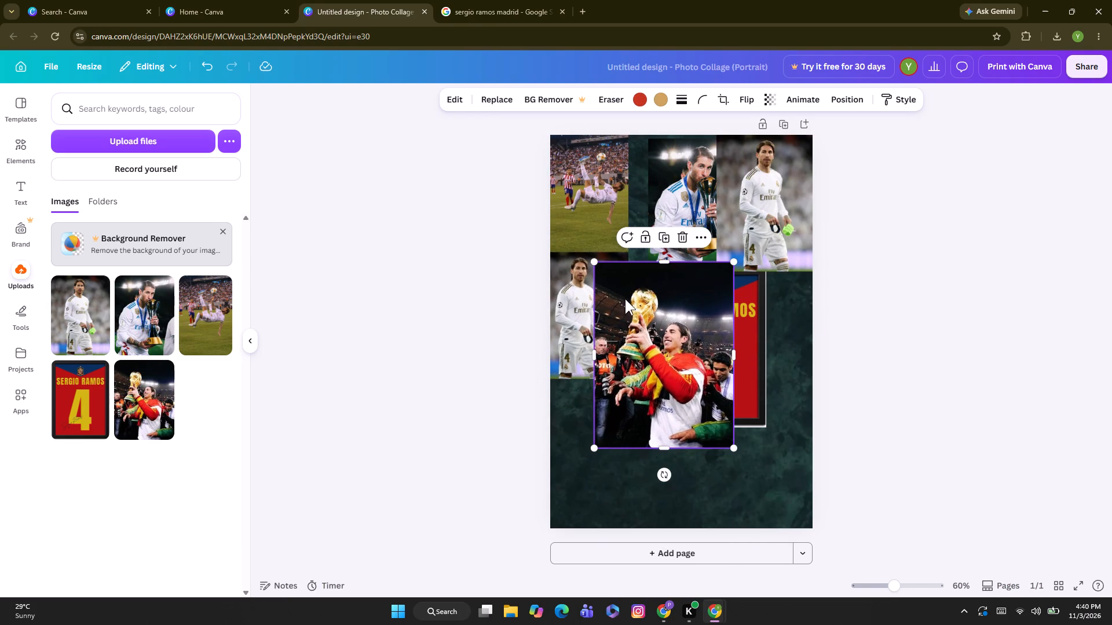
pyautogui.moveTo(667, 451); pyautogui.dragTo(659, 435)
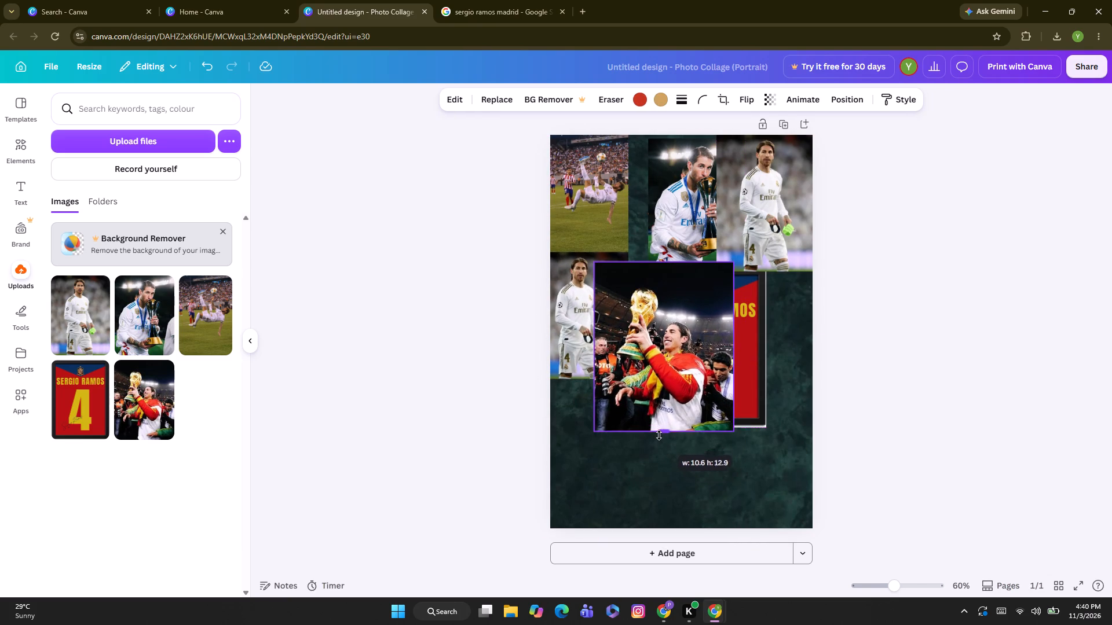
pyautogui.moveTo(659, 435); pyautogui.dragTo(652, 385)
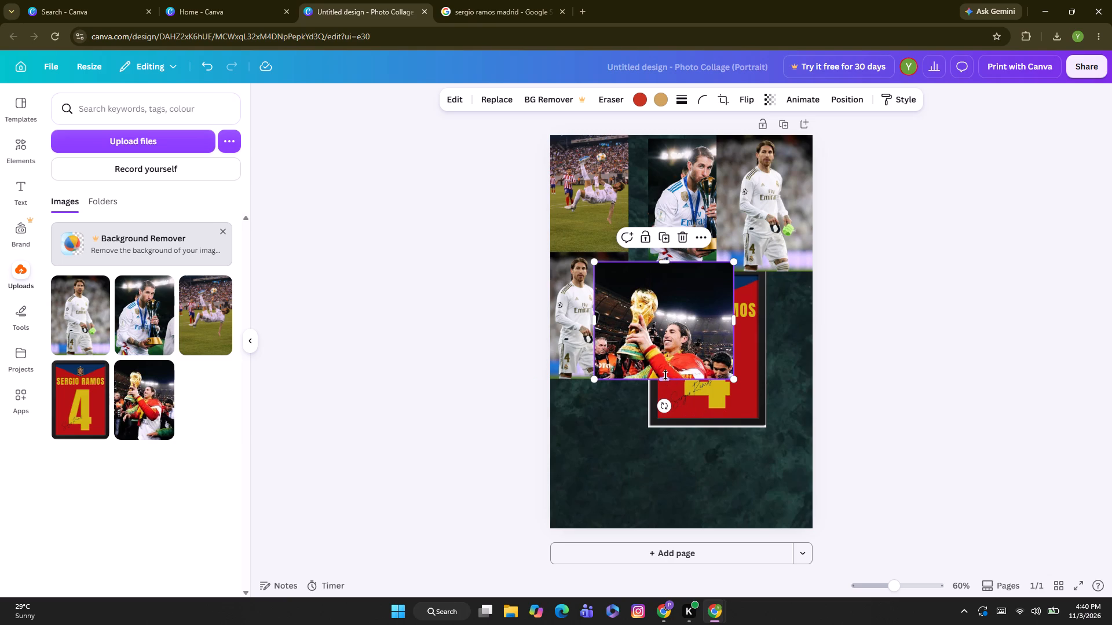
pyautogui.moveTo(665, 377); pyautogui.dragTo(679, 469)
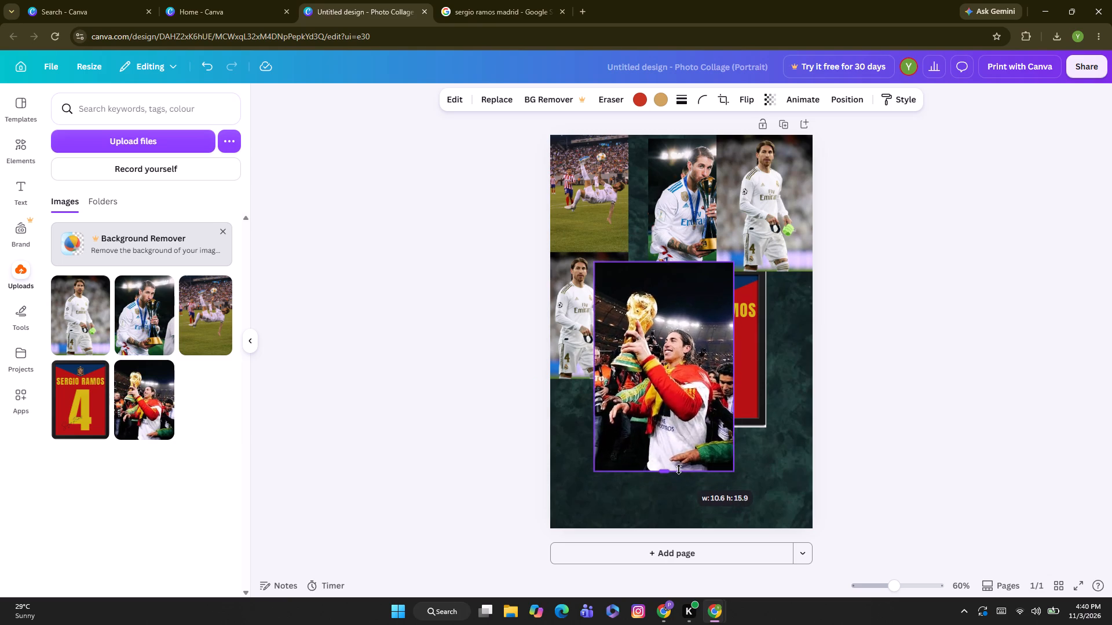
pyautogui.moveTo(679, 469); pyautogui.dragTo(676, 457)
pyautogui.moveTo(677, 403); pyautogui.dragTo(633, 462)
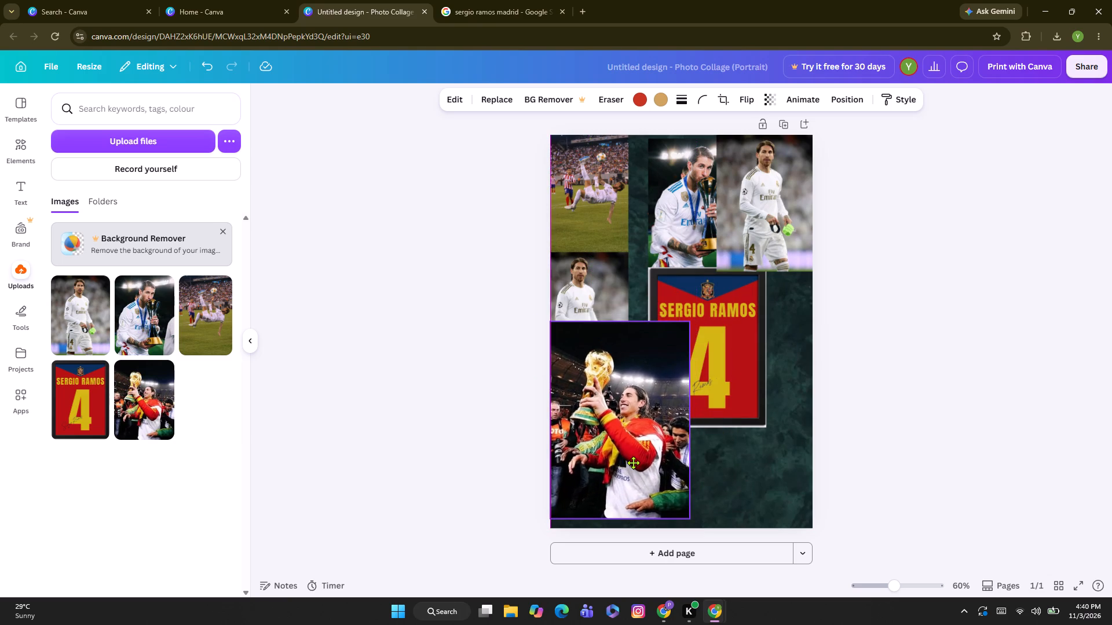
pyautogui.moveTo(633, 462); pyautogui.dragTo(633, 463)
# Move the jersey image to the page's lower-right area, right beside the World Cup trophy photo.
pyautogui.moveTo(721, 366); pyautogui.dragTo(778, 422)
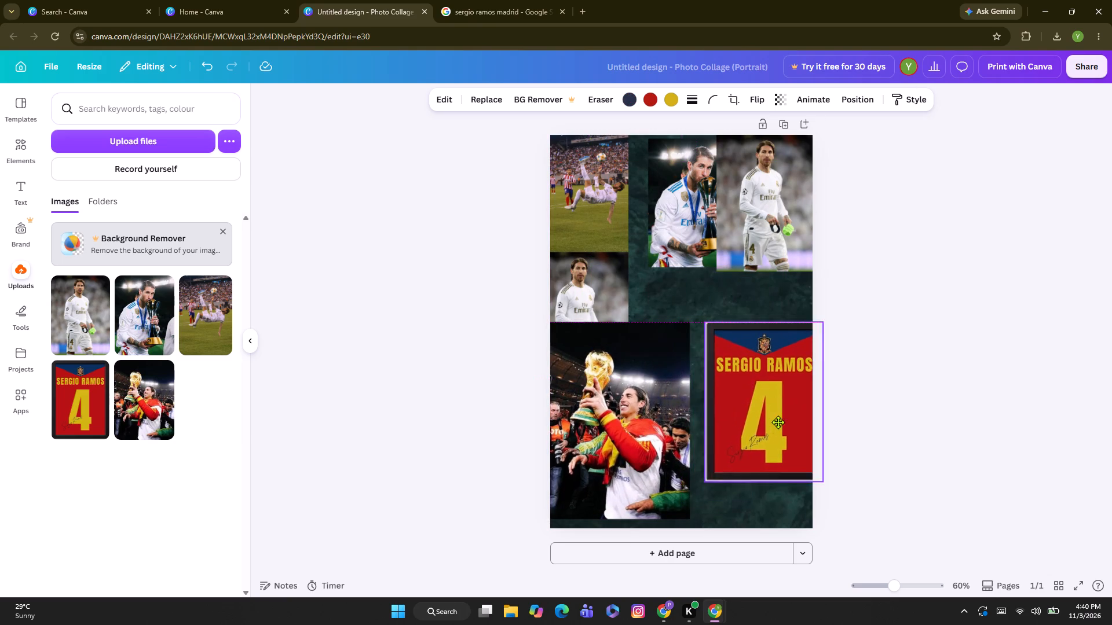
pyautogui.moveTo(778, 422); pyautogui.dragTo(760, 462)
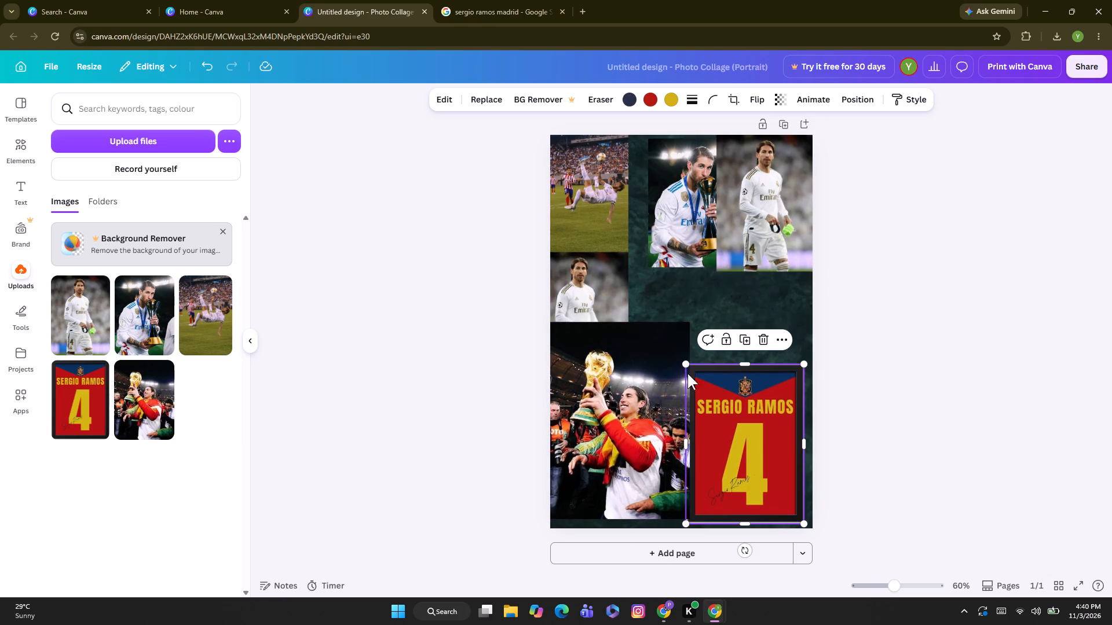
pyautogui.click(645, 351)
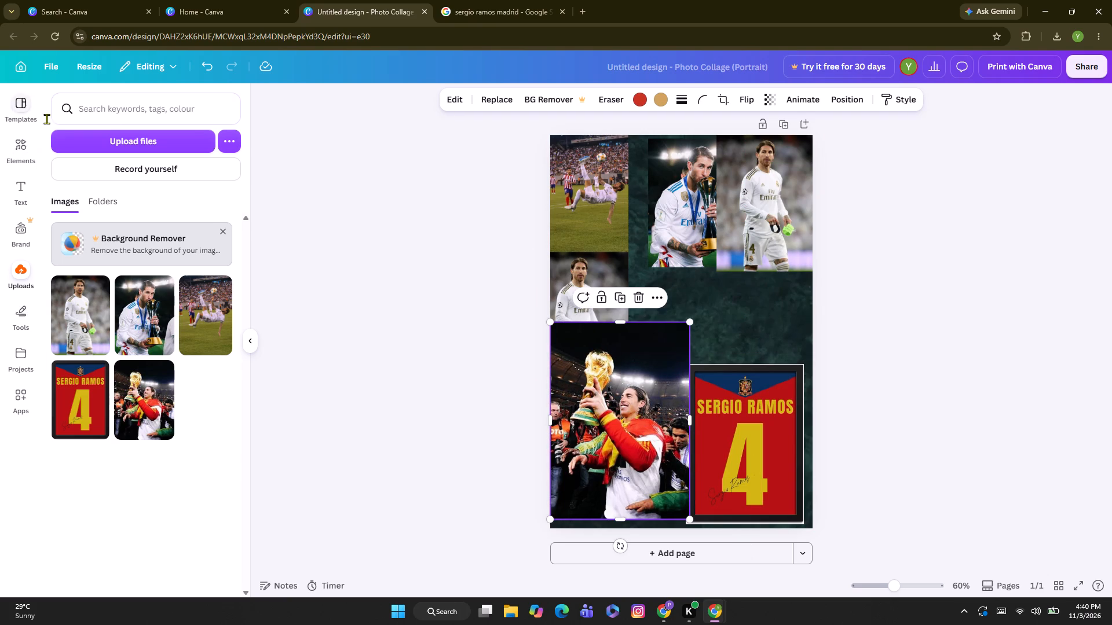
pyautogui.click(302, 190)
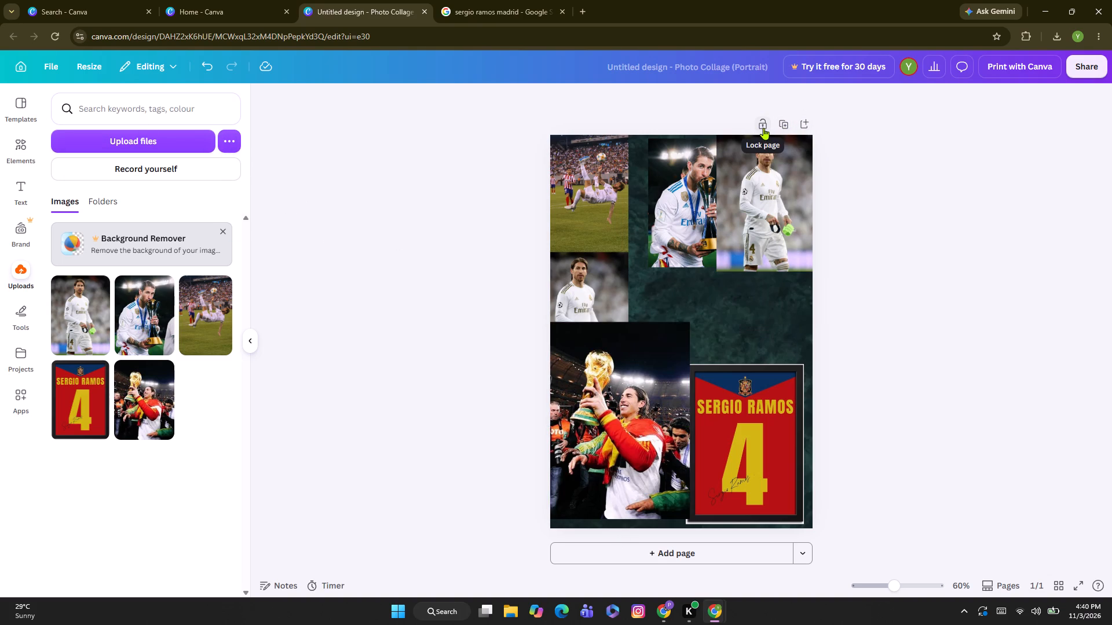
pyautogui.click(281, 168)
# Collapse the uploads sidebar to give the canvas more room.
pyautogui.click(248, 343)
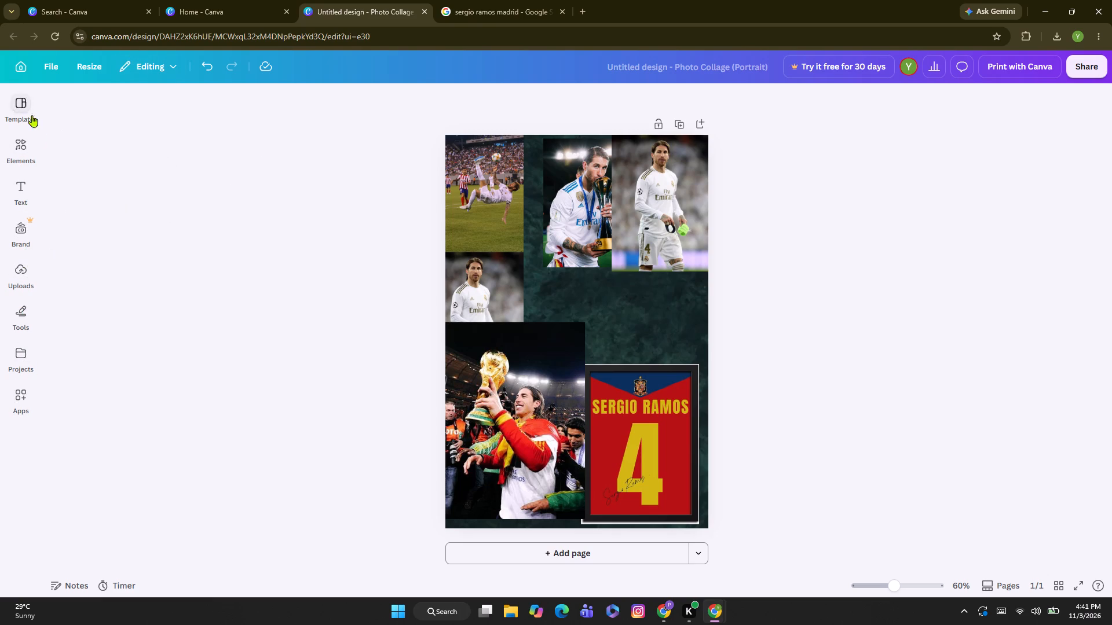
pyautogui.click(169, 76)
pyautogui.click(192, 236)
# Bring the bicycle-kick photo to the front of the layer order.
pyautogui.click(474, 181)
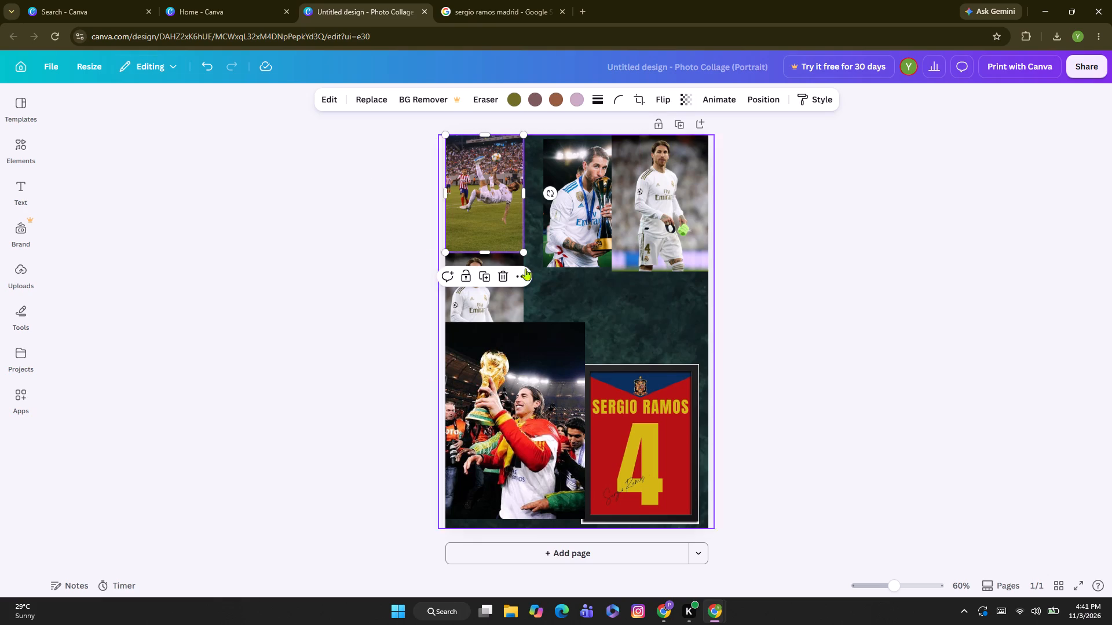
pyautogui.click(522, 277)
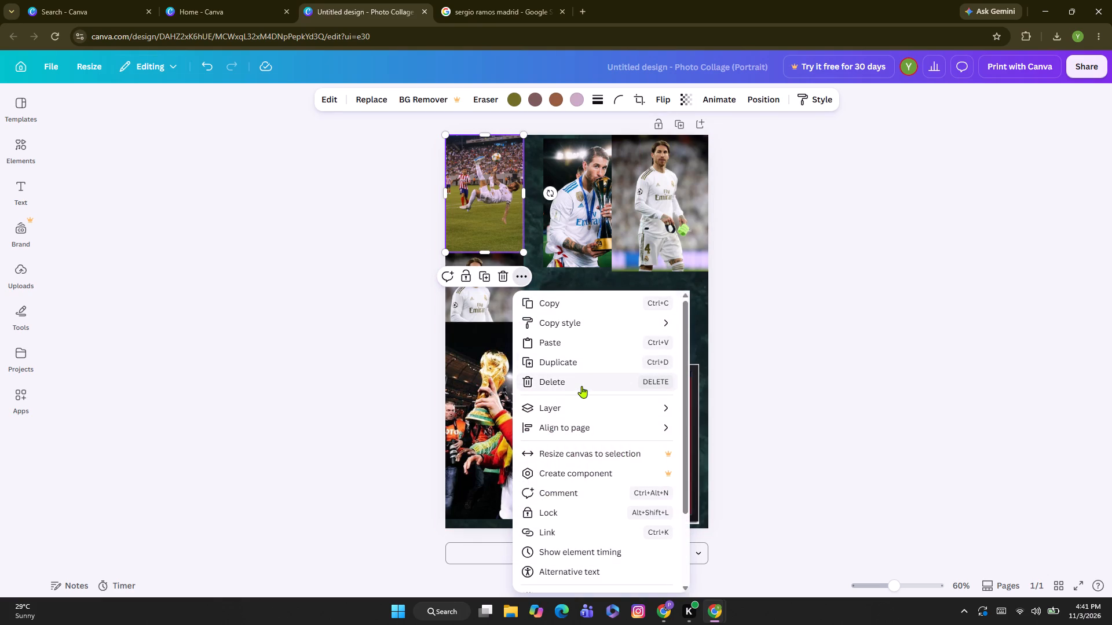
pyautogui.click(540, 405)
pyautogui.click(737, 408)
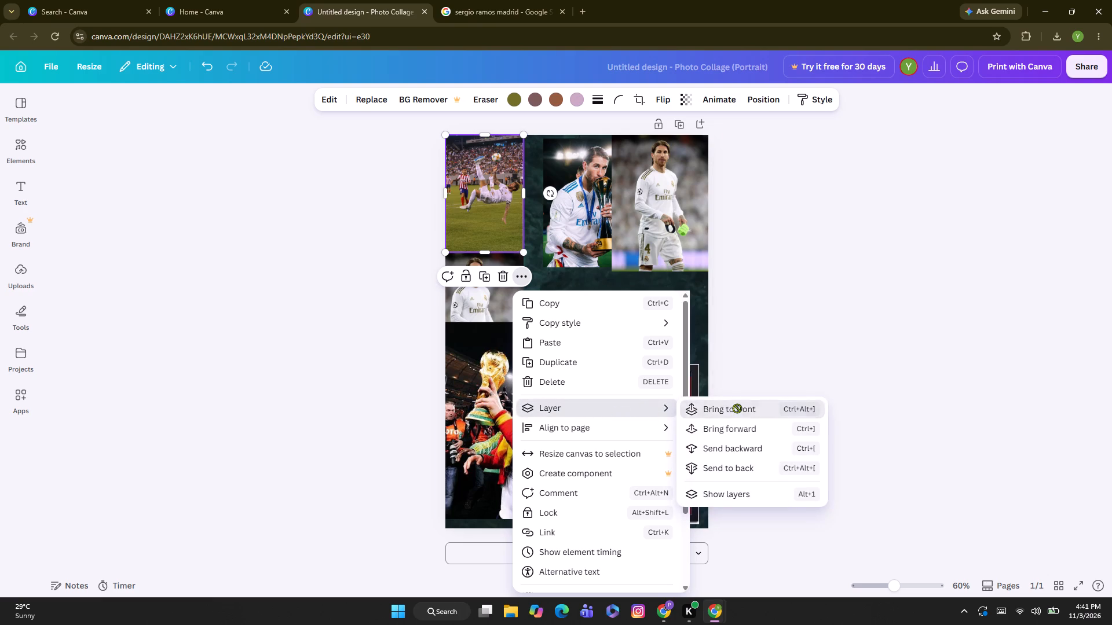
pyautogui.click(450, 451)
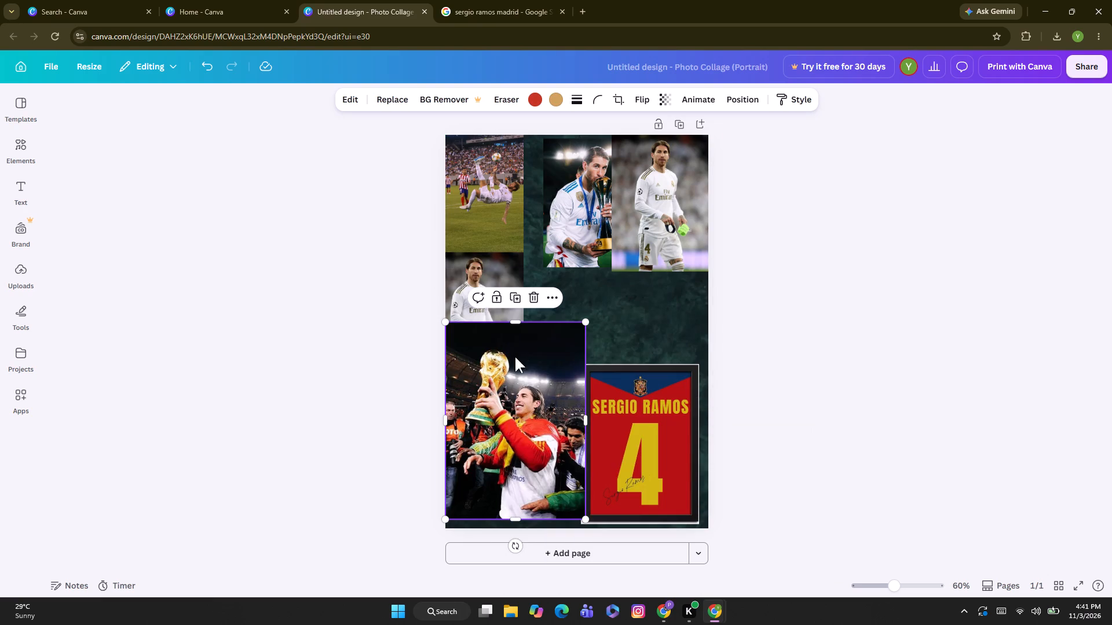
# Bring the left standing white-kit photo to the front so it overlaps the World Cup trophy photo.
pyautogui.click(459, 293)
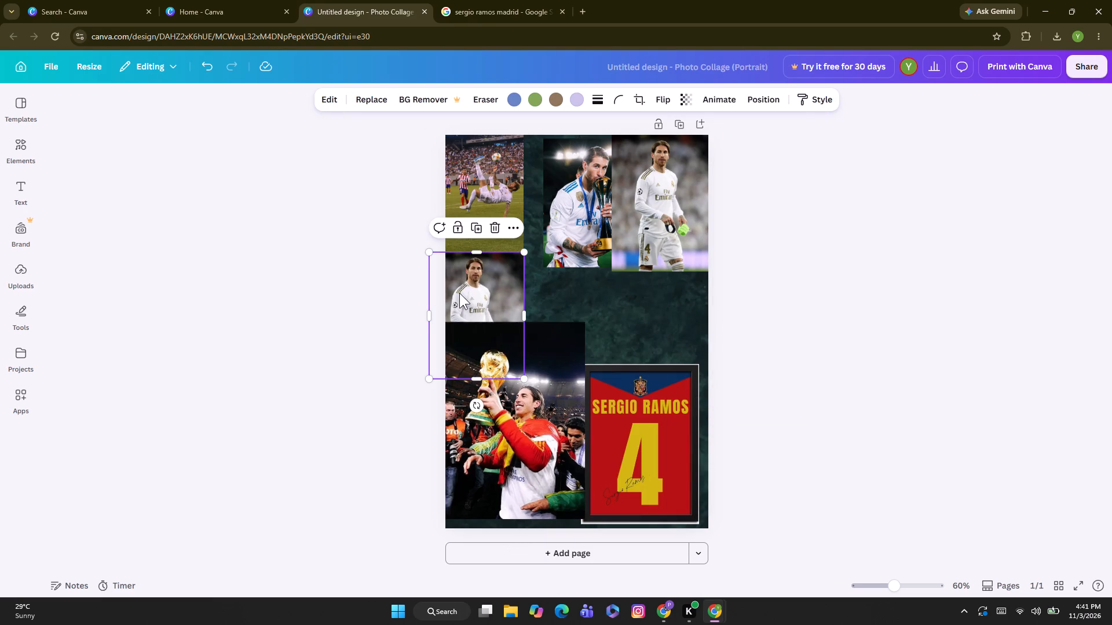
pyautogui.click(515, 224)
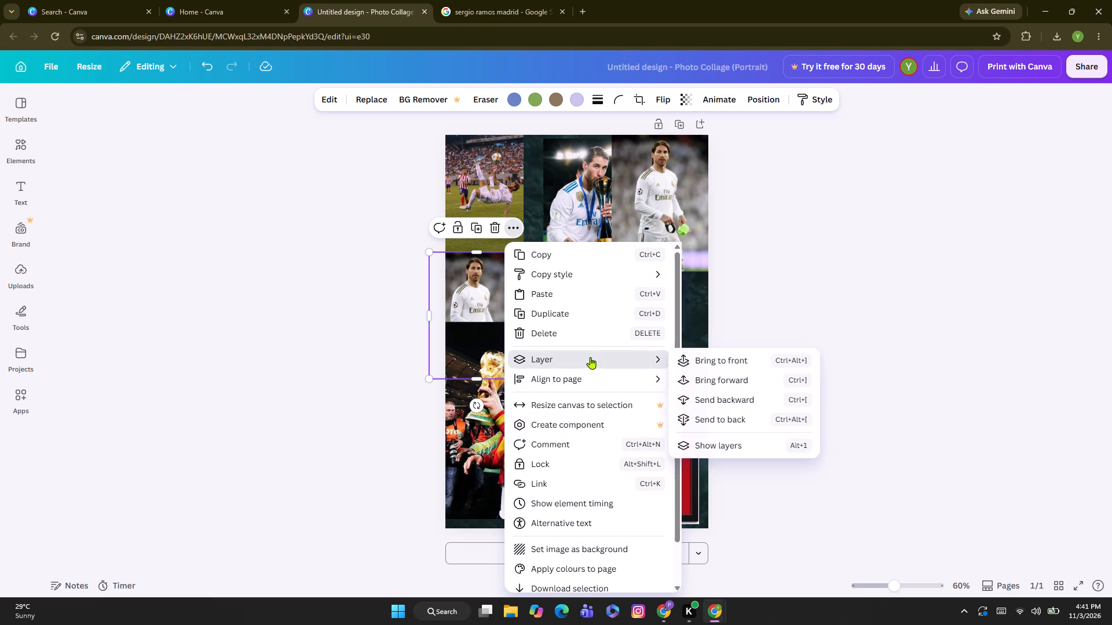
pyautogui.click(728, 366)
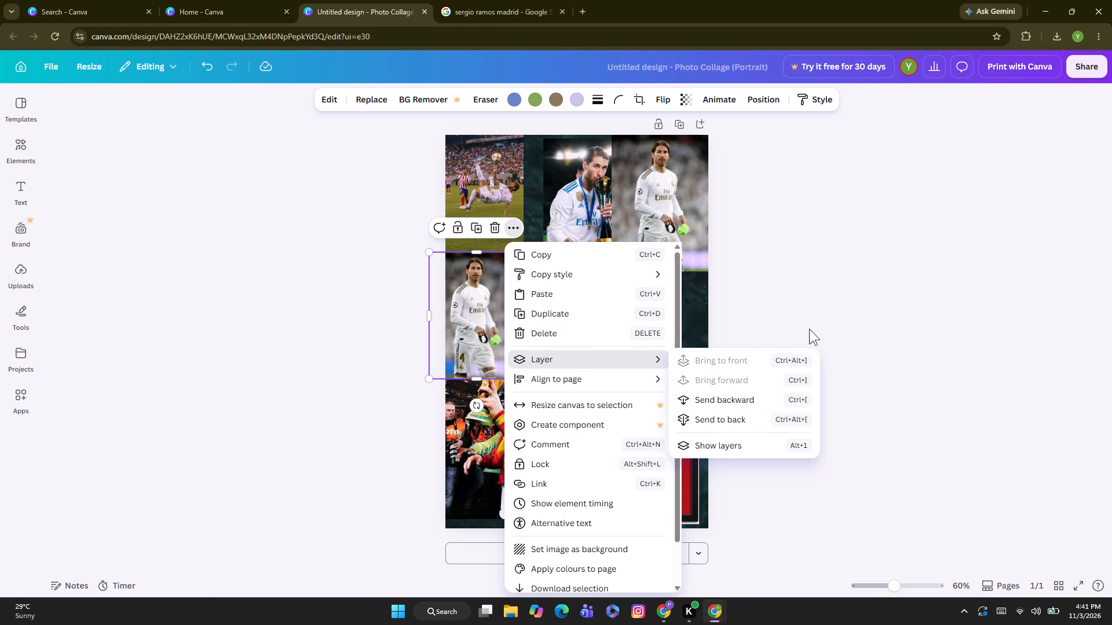
pyautogui.click(809, 329)
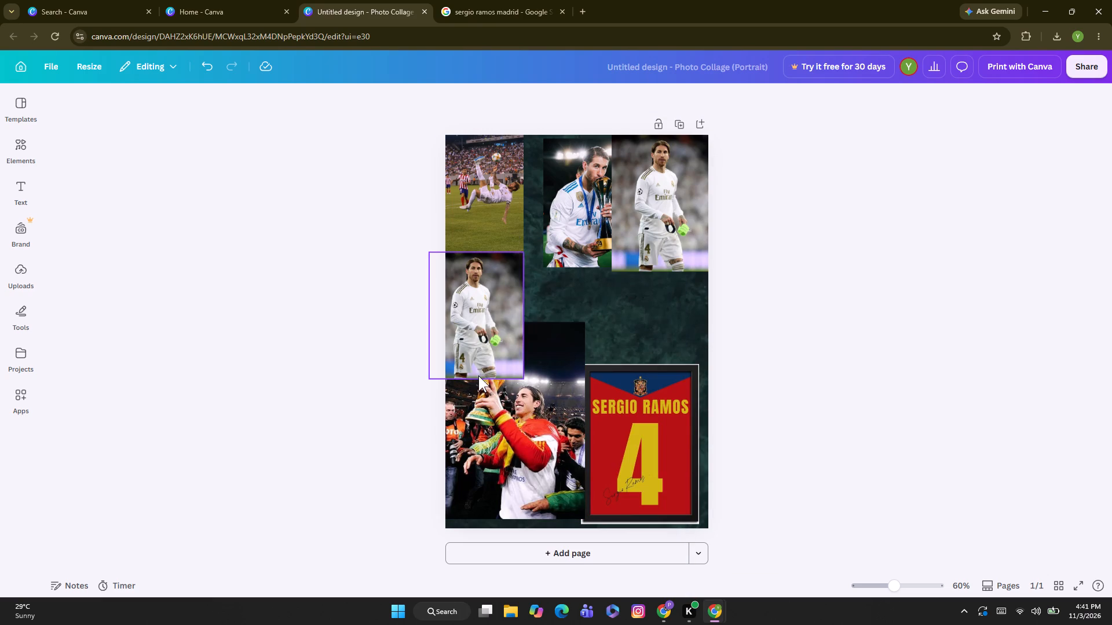
# Nudge the left standing photo outward, crop its lower edge to just above the World Cup trophy, and raise its upper edge over the bicycle-kick photo.
pyautogui.click(480, 354)
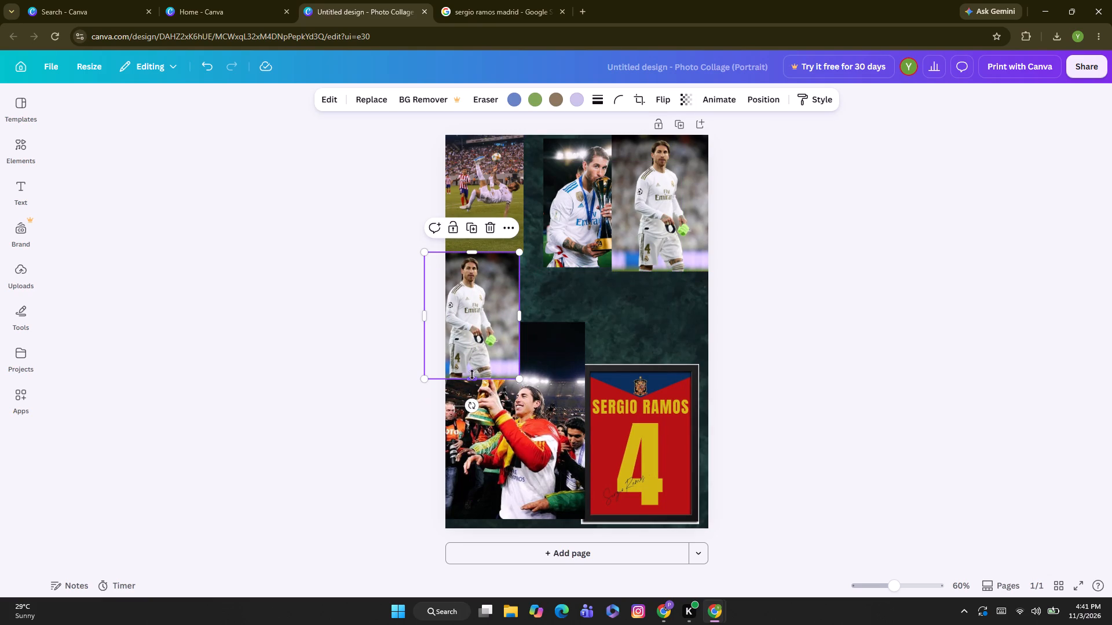
pyautogui.moveTo(471, 376); pyautogui.dragTo(517, 340)
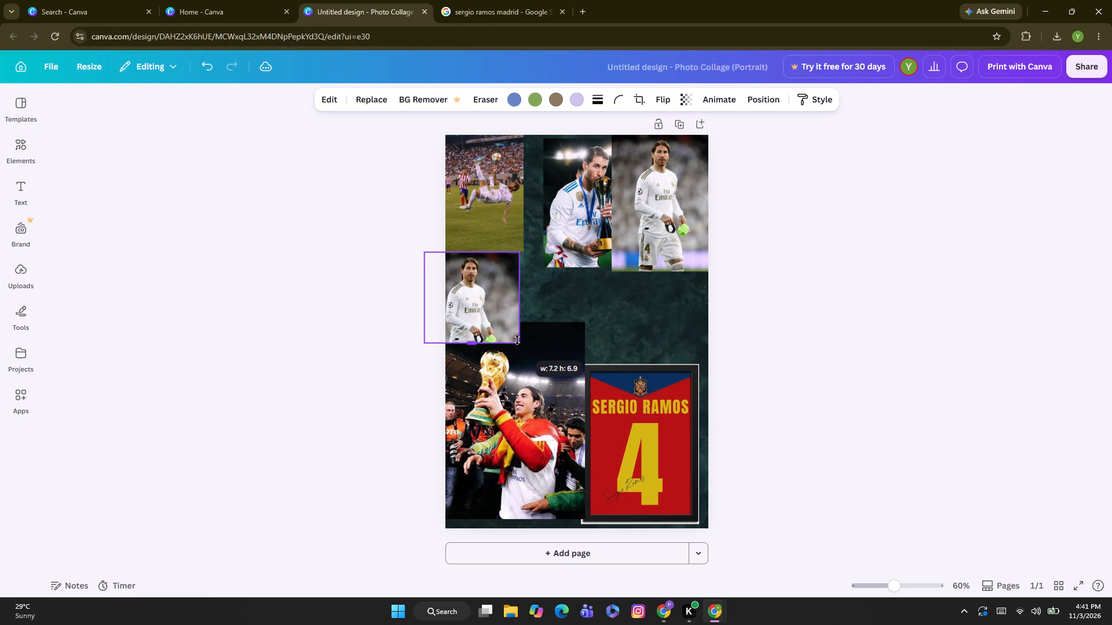
pyautogui.moveTo(517, 340); pyautogui.dragTo(516, 345)
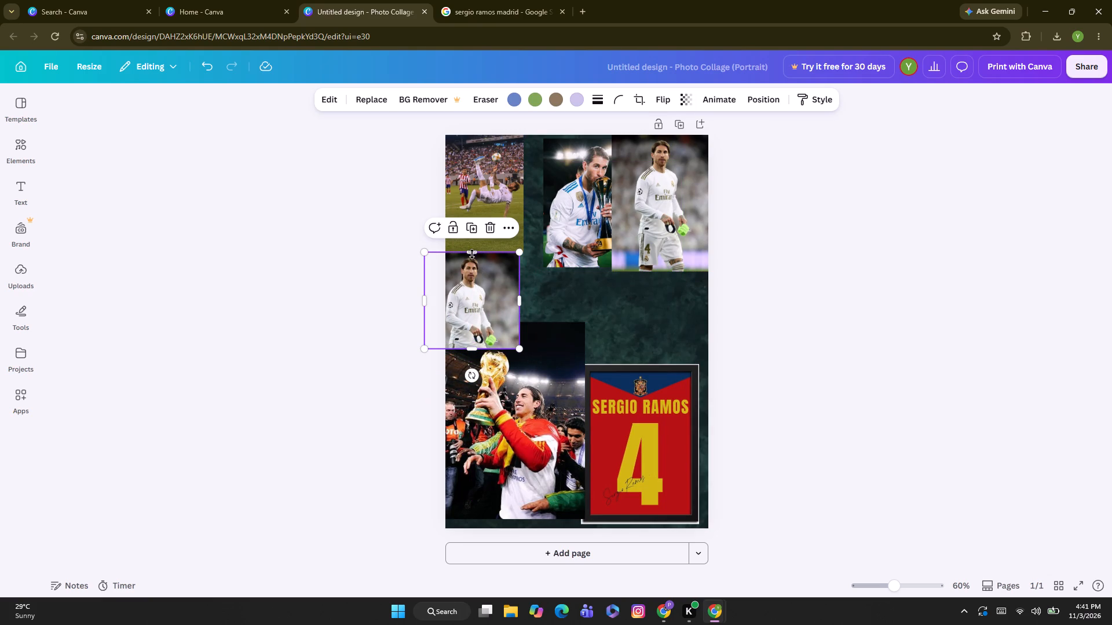
pyautogui.moveTo(471, 252); pyautogui.dragTo(481, 229)
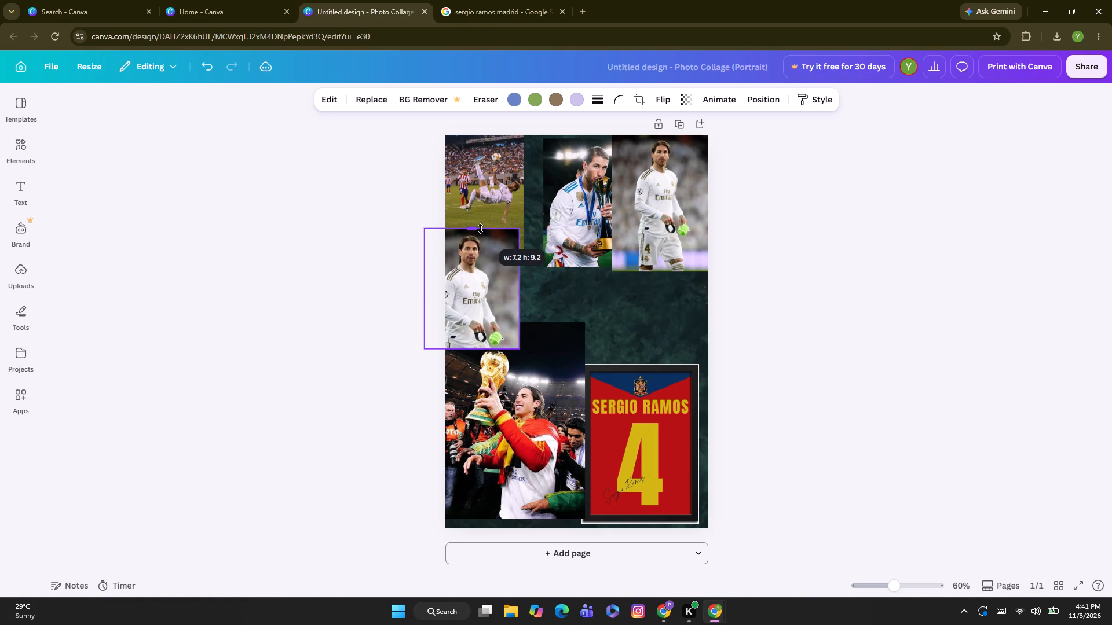
pyautogui.moveTo(481, 229); pyautogui.dragTo(488, 240)
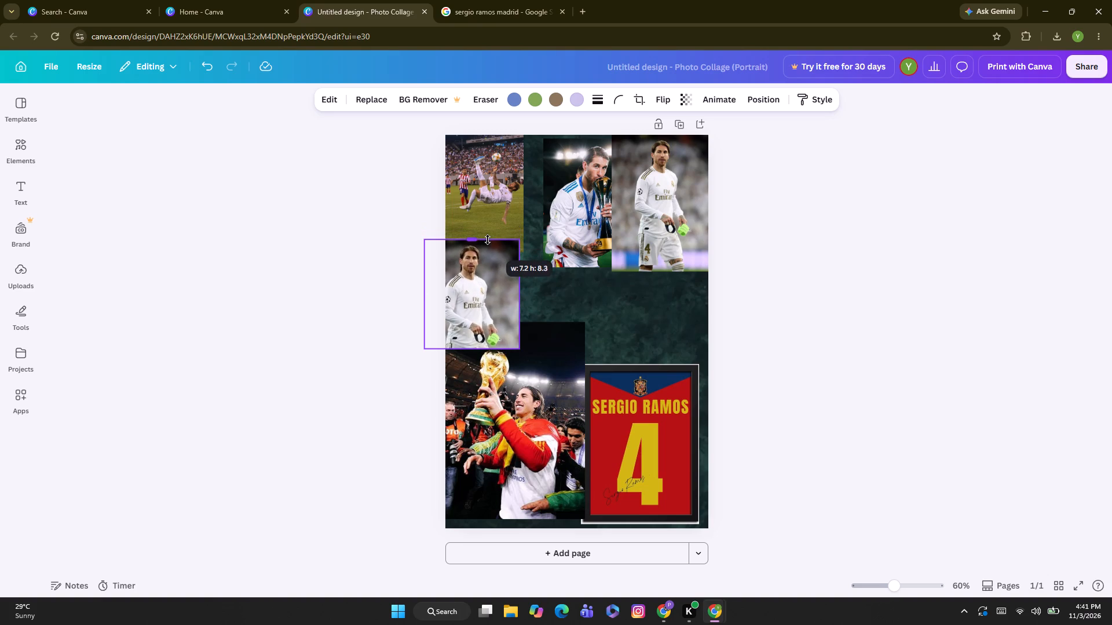
pyautogui.moveTo(488, 240); pyautogui.dragTo(485, 232)
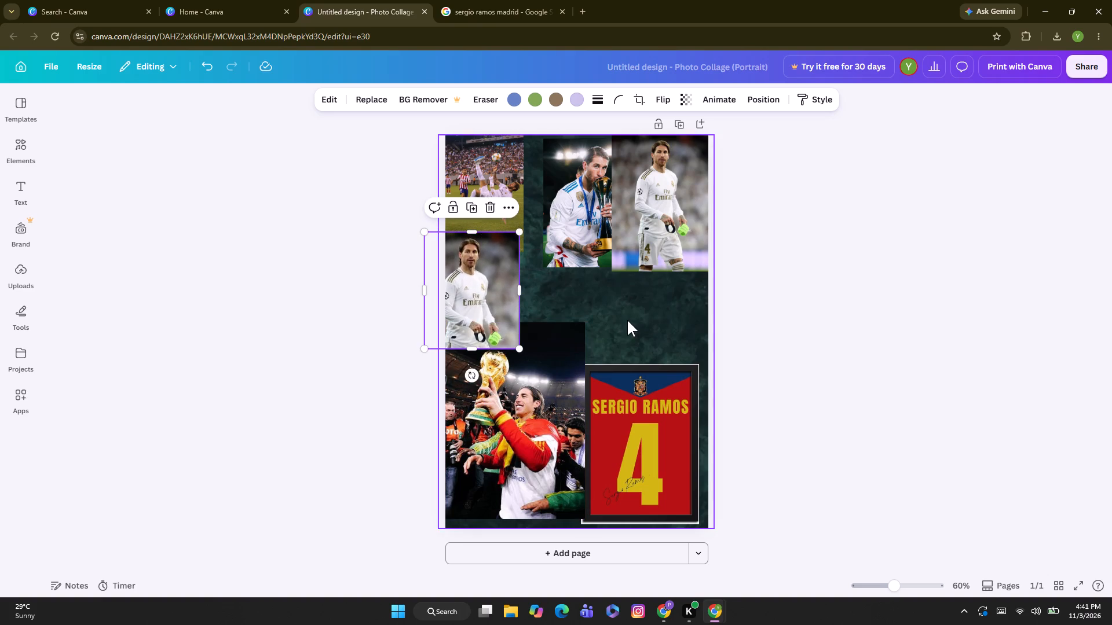
# Widen the left standing white-kit photo until its right edge lines up with the left edge of the trophy-kissing photo.
pyautogui.click(627, 320)
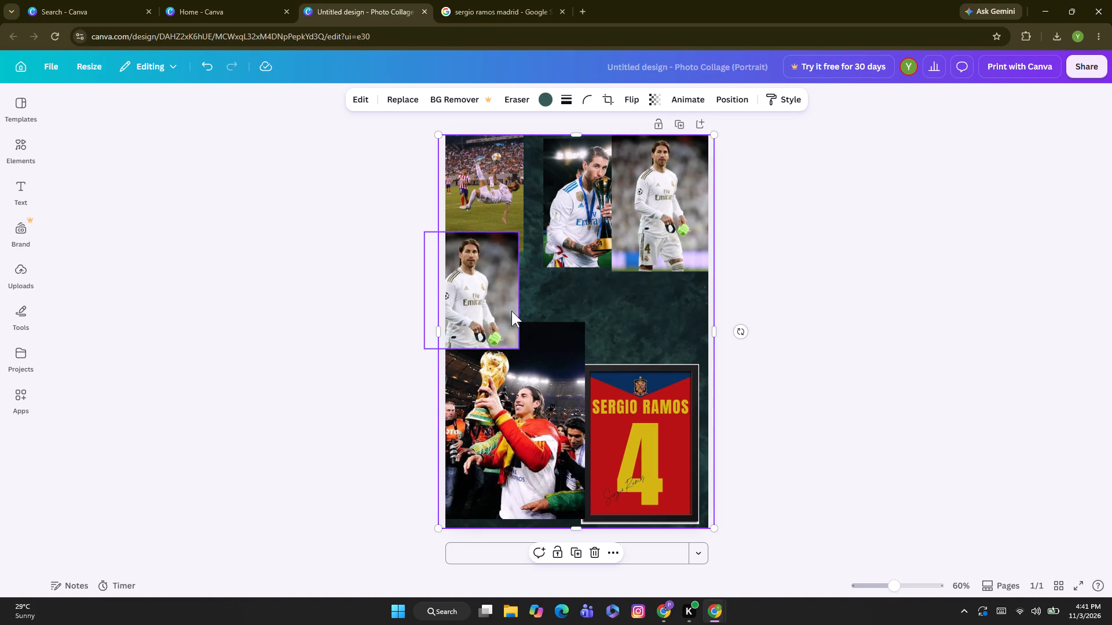
pyautogui.click(507, 298)
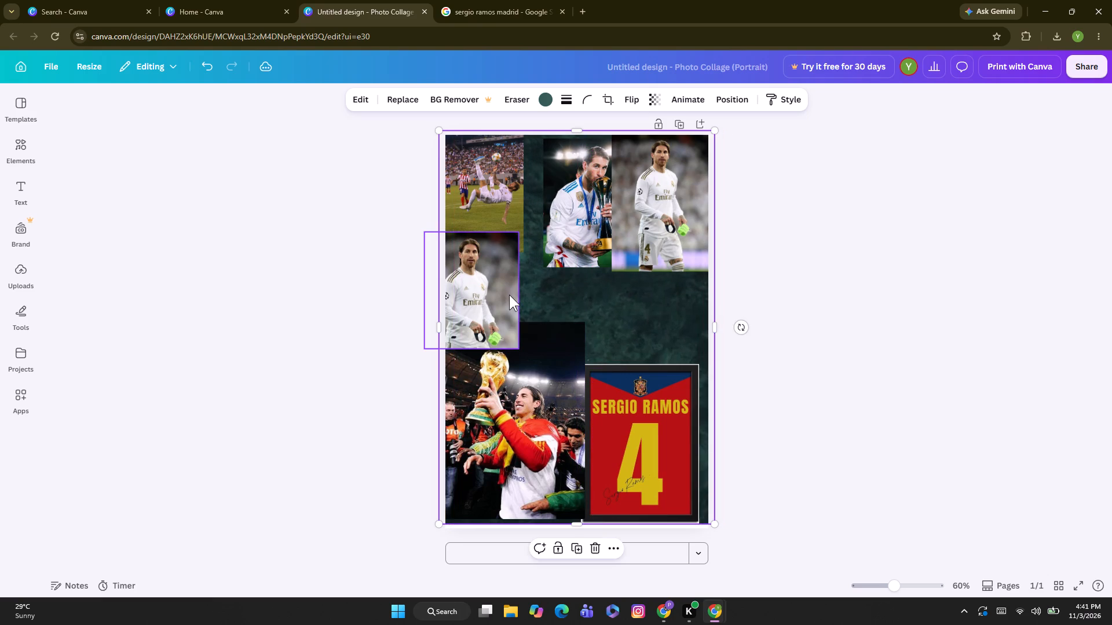
pyautogui.click(511, 292)
pyautogui.moveTo(522, 289); pyautogui.dragTo(522, 289)
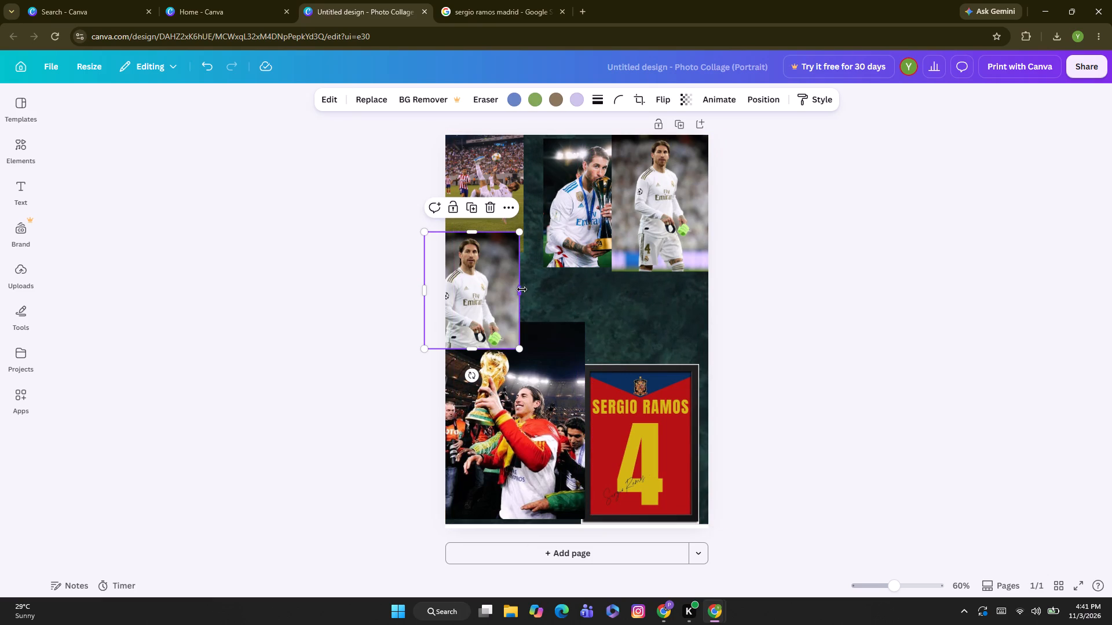
pyautogui.moveTo(522, 289); pyautogui.dragTo(548, 290)
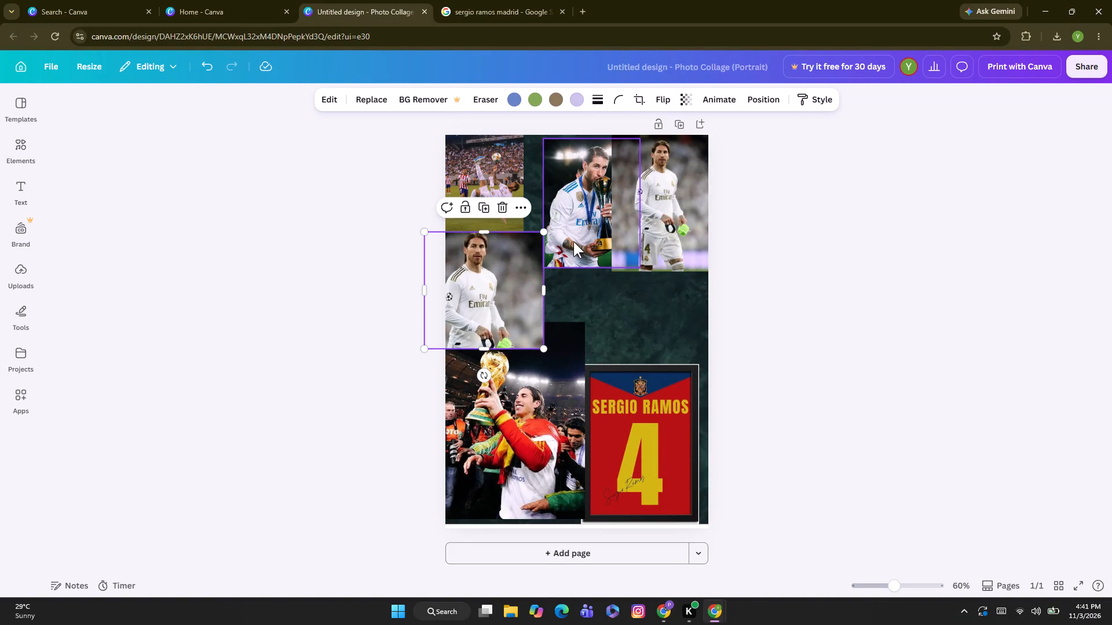
# Extend the trophy-kissing photo's lower edge down into the empty middle of the page.
pyautogui.click(568, 232)
pyautogui.moveTo(591, 266); pyautogui.dragTo(601, 305)
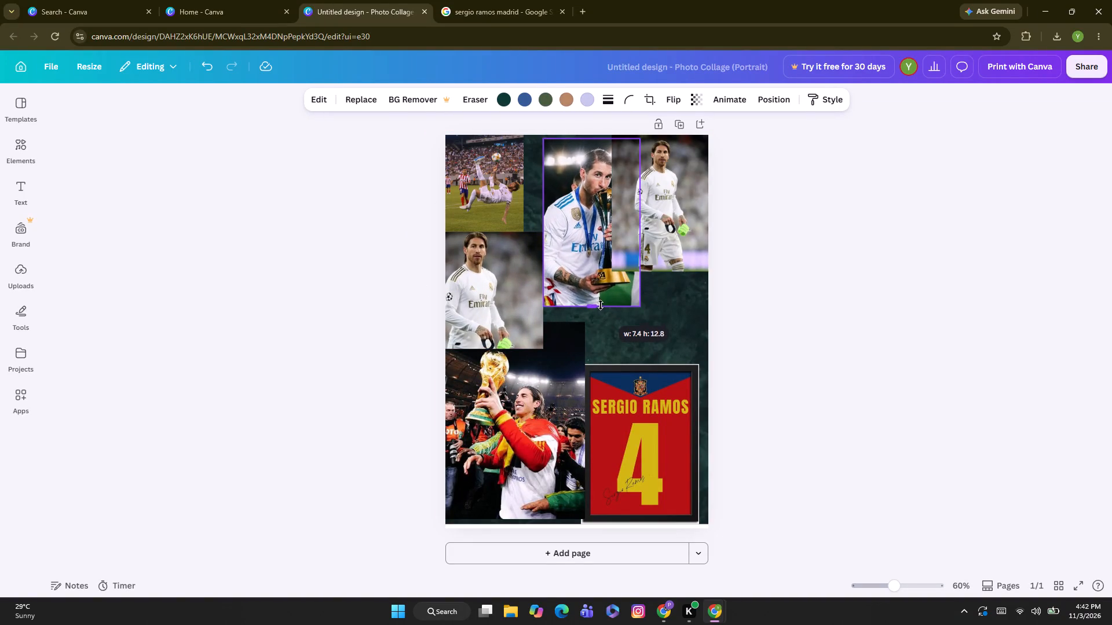
pyautogui.moveTo(601, 305); pyautogui.dragTo(602, 313)
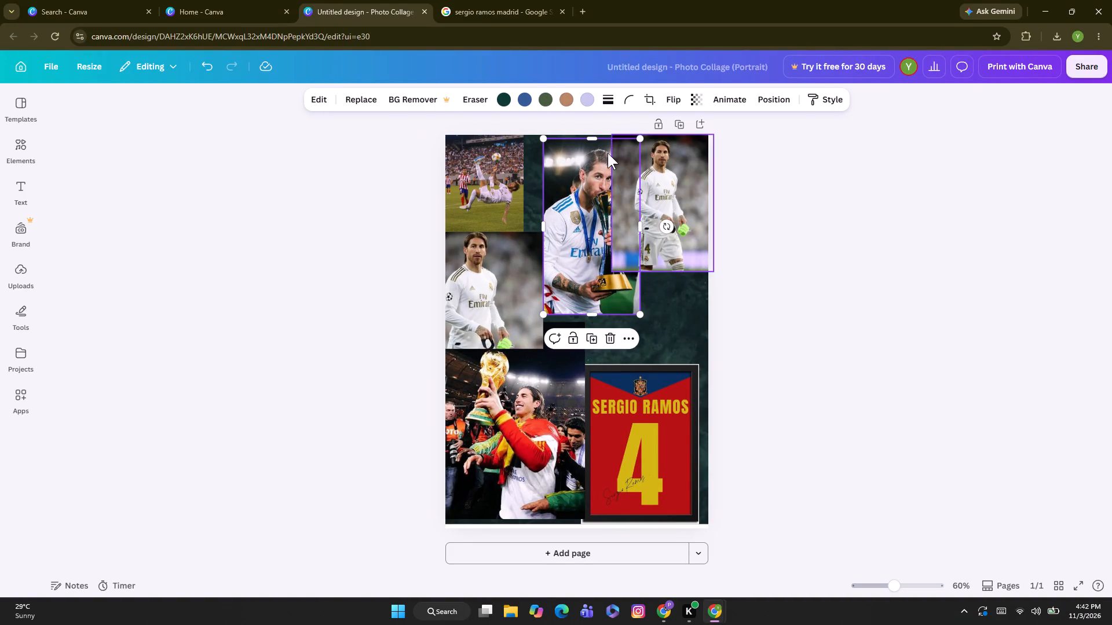
# Bring the trophy-kissing photo to the front, above the standing white-kit photo in the page's upper-right corner.
pyautogui.click(626, 336)
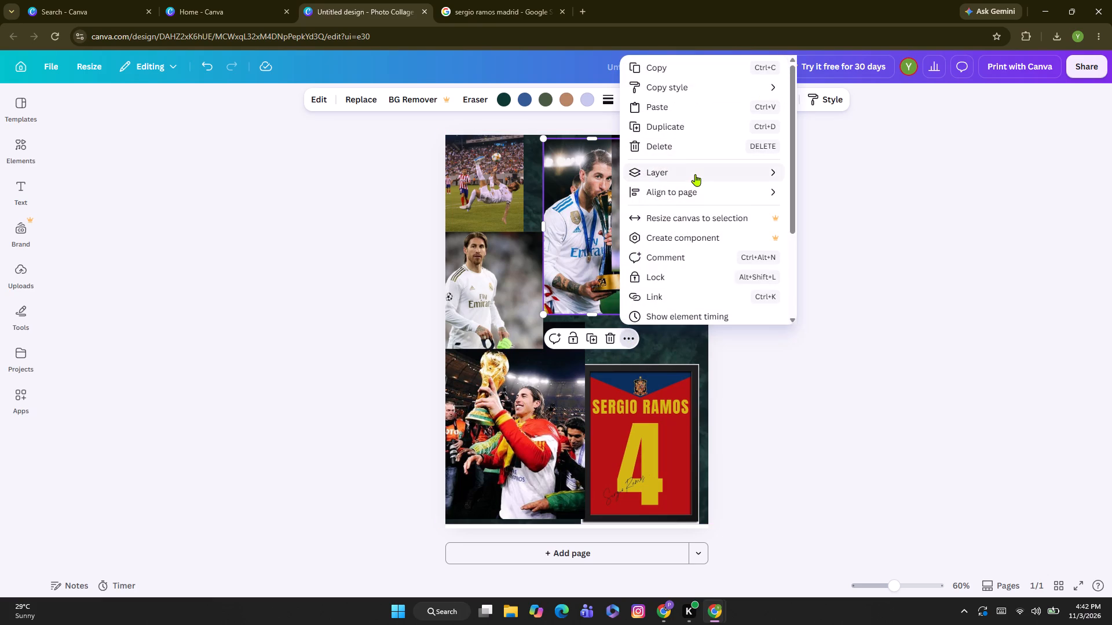
pyautogui.click(695, 174)
pyautogui.click(823, 172)
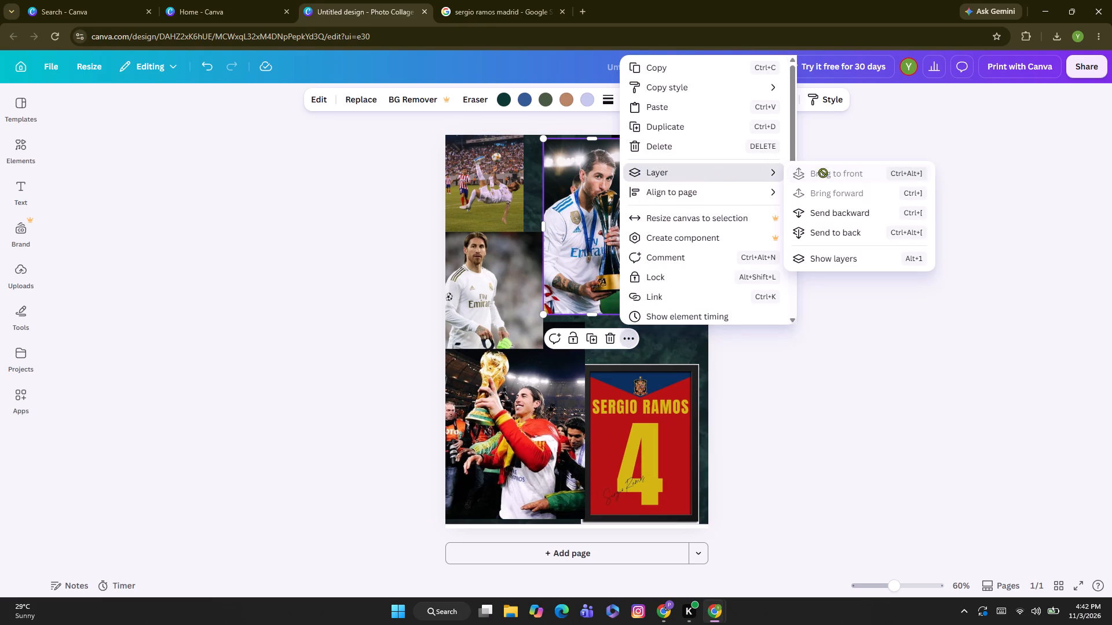
# Move the framed Sergio Ramos jersey up to the trophy-kissing photo's lower edge, then enlarge it downward and out just past the page's right edge.
pyautogui.click(874, 384)
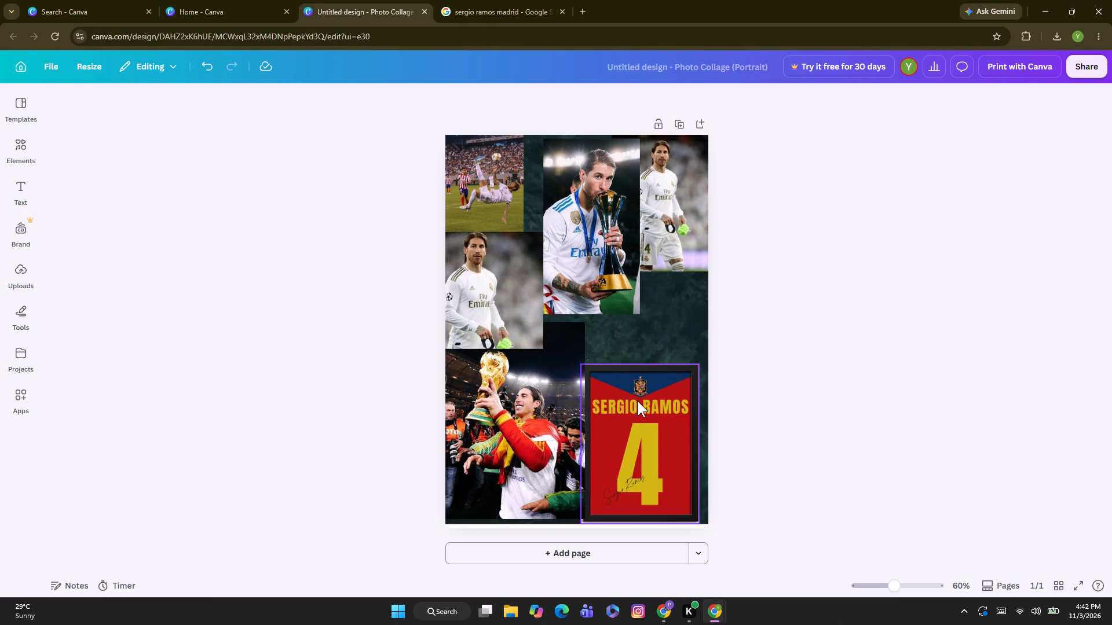
pyautogui.moveTo(638, 400); pyautogui.dragTo(632, 351)
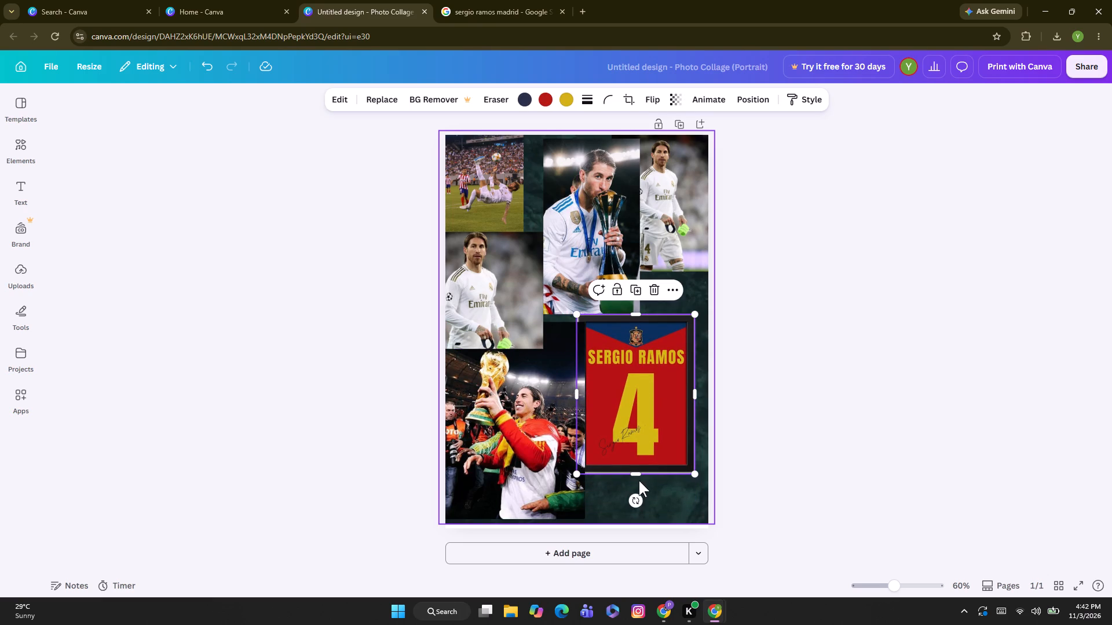
pyautogui.moveTo(630, 475); pyautogui.dragTo(642, 496)
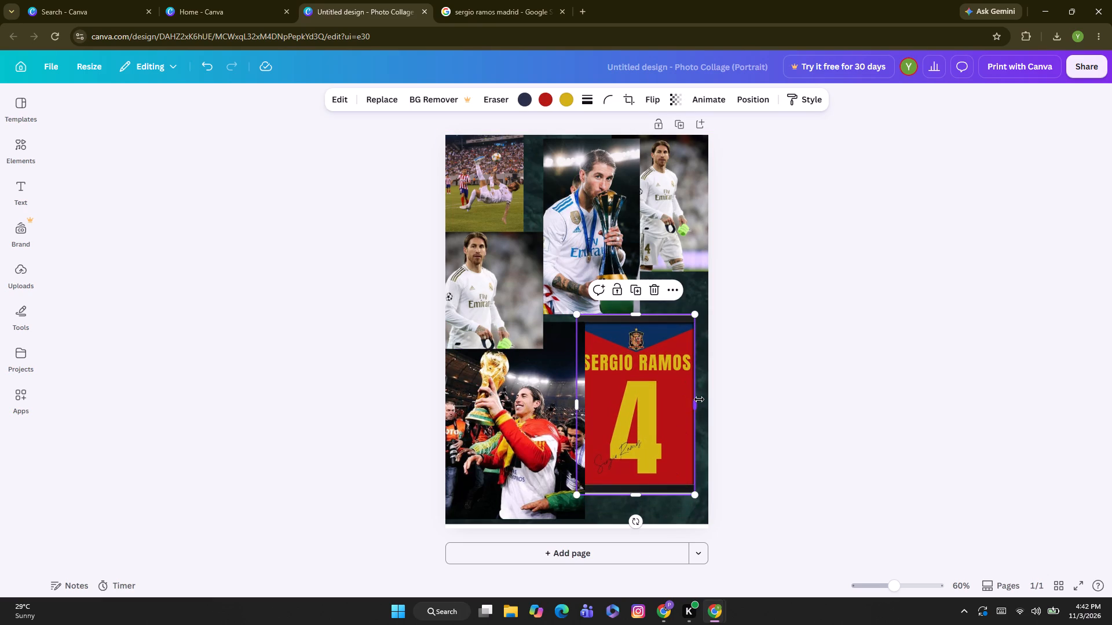
pyautogui.moveTo(700, 405); pyautogui.dragTo(706, 406)
pyautogui.click(686, 407)
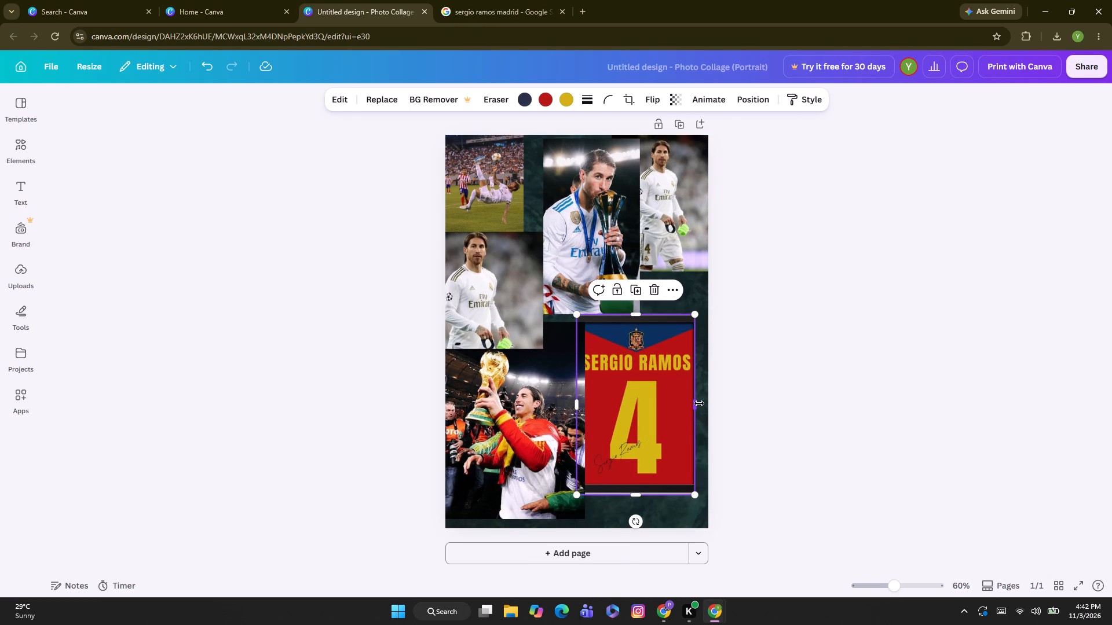
pyautogui.moveTo(699, 403); pyautogui.dragTo(724, 400)
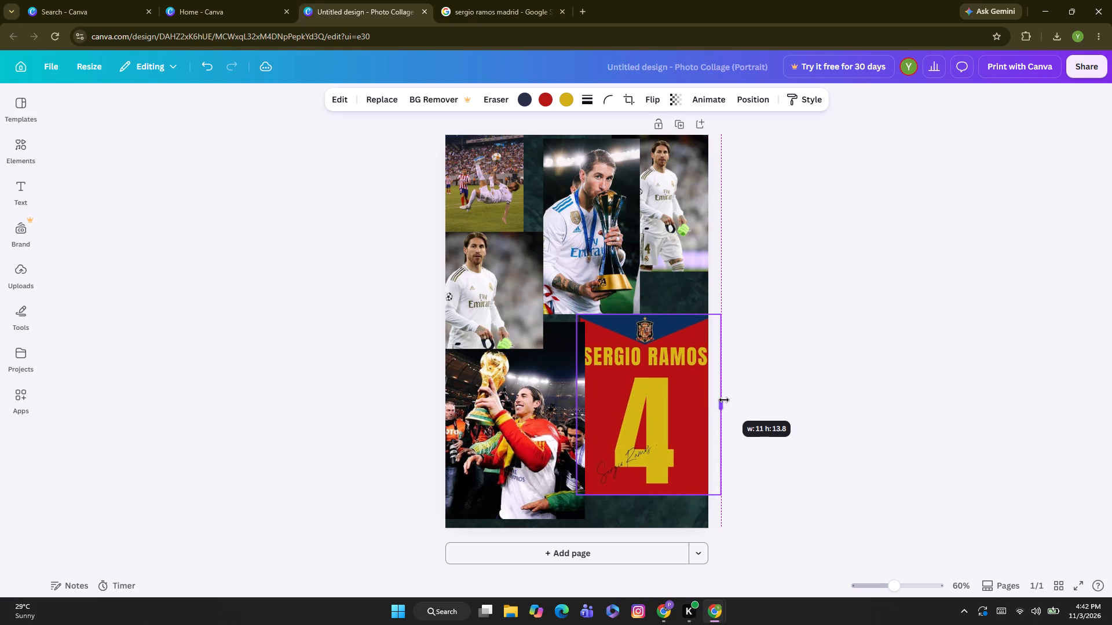
pyautogui.moveTo(724, 400); pyautogui.dragTo(718, 402)
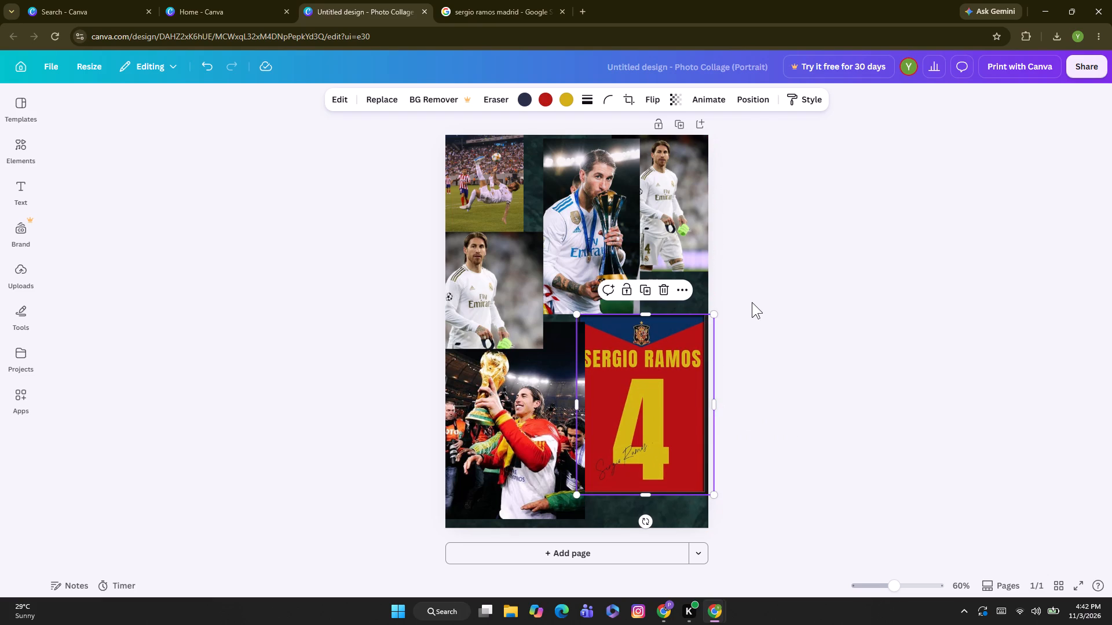
pyautogui.click(751, 295)
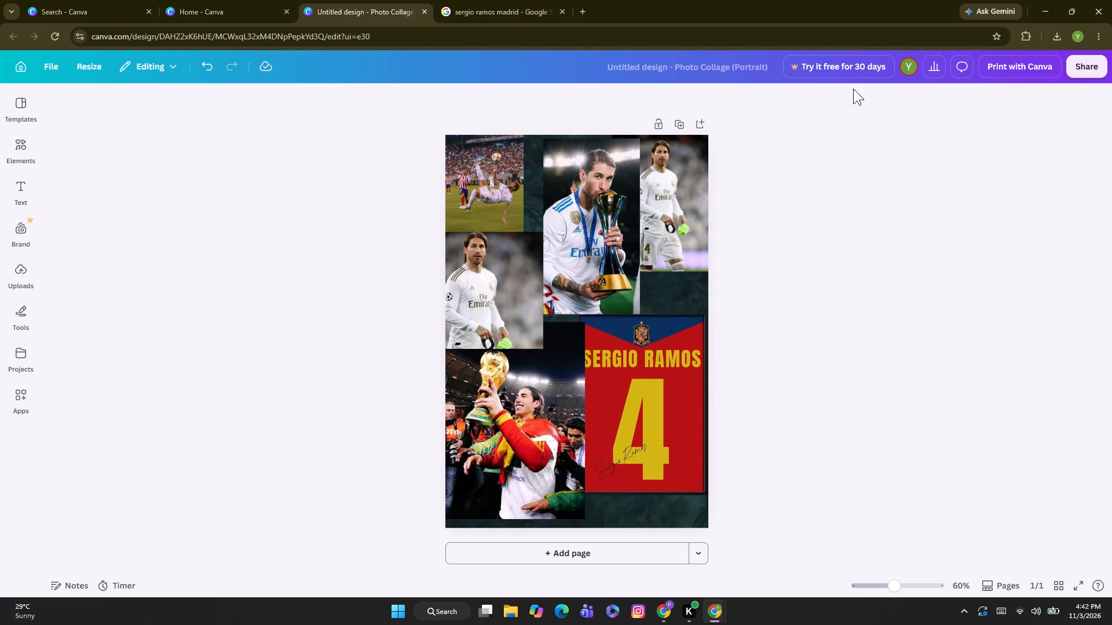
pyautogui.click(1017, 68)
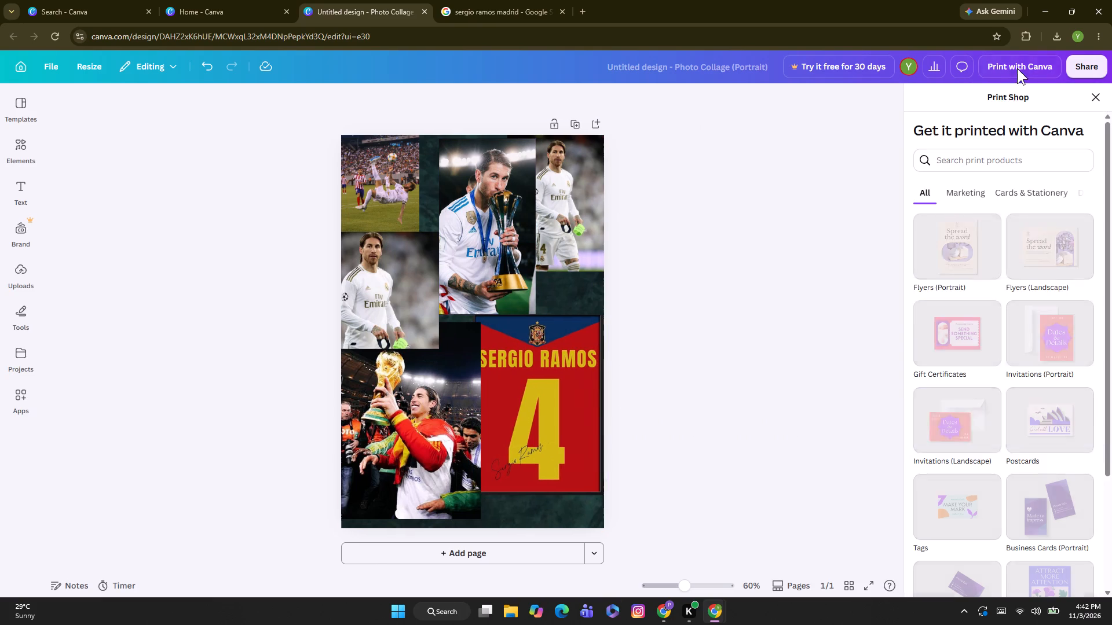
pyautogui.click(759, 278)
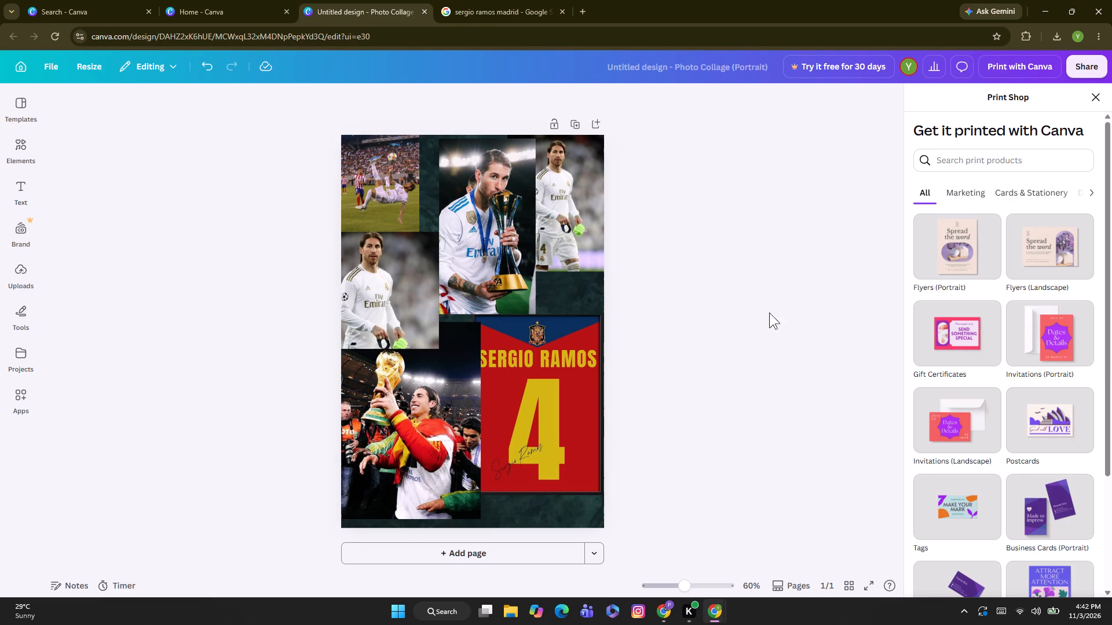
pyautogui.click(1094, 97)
# Download the finished collage as a PNG file.
pyautogui.click(1086, 74)
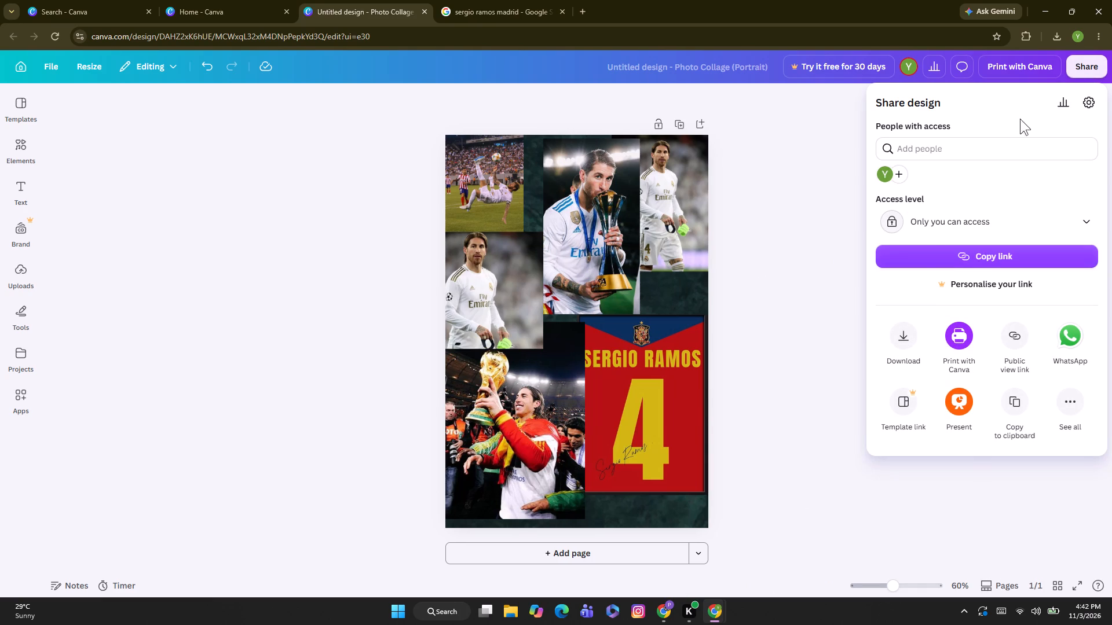
pyautogui.click(899, 351)
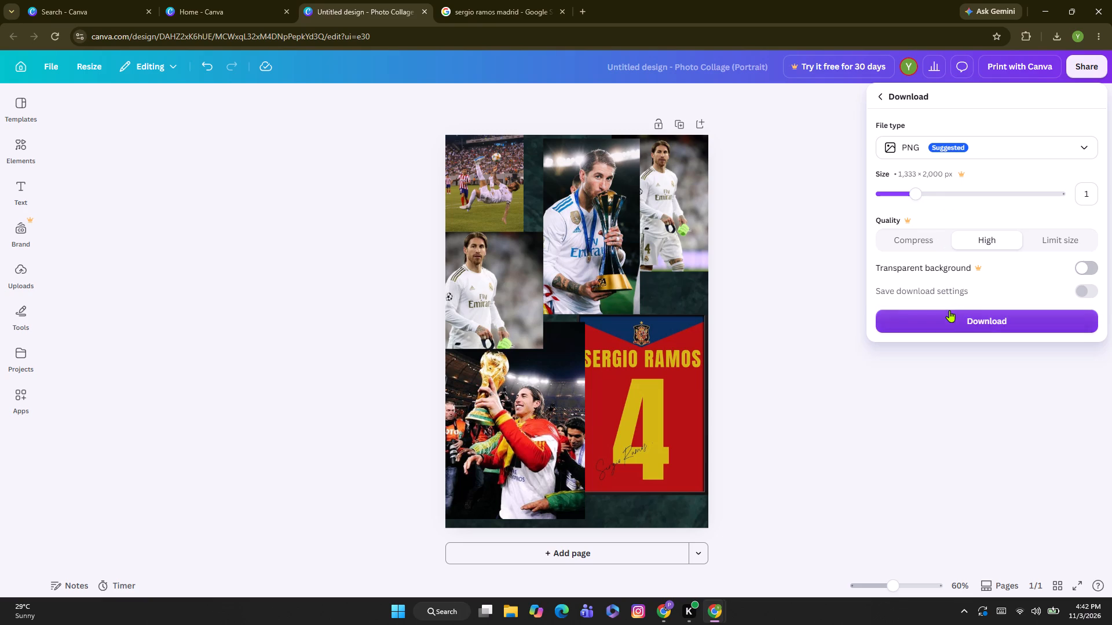
pyautogui.click(949, 310)
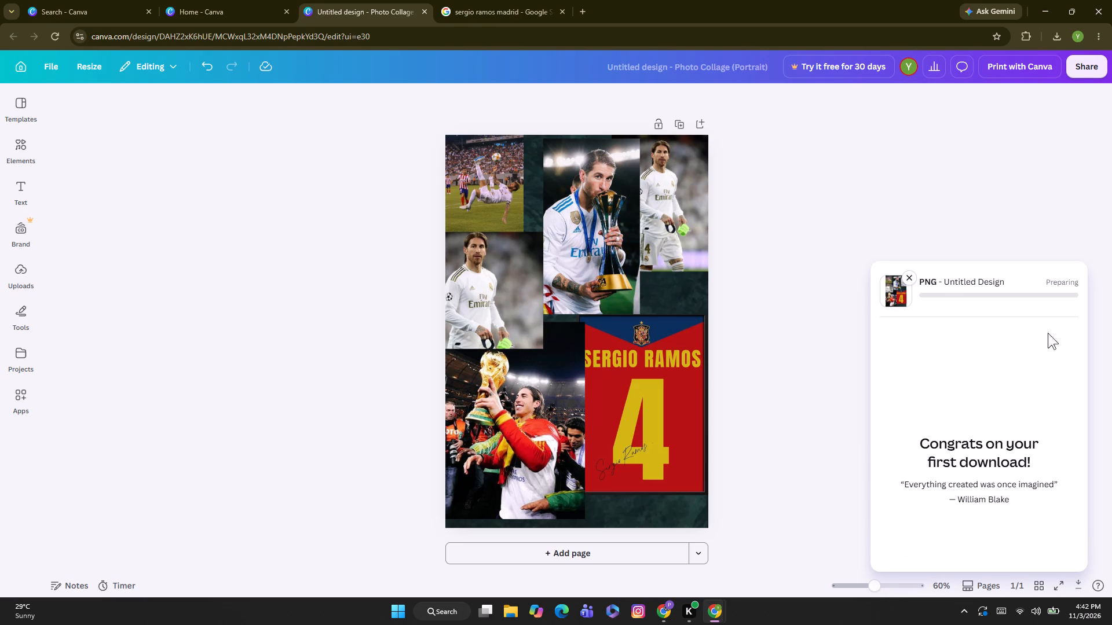
pyautogui.click(831, 391)
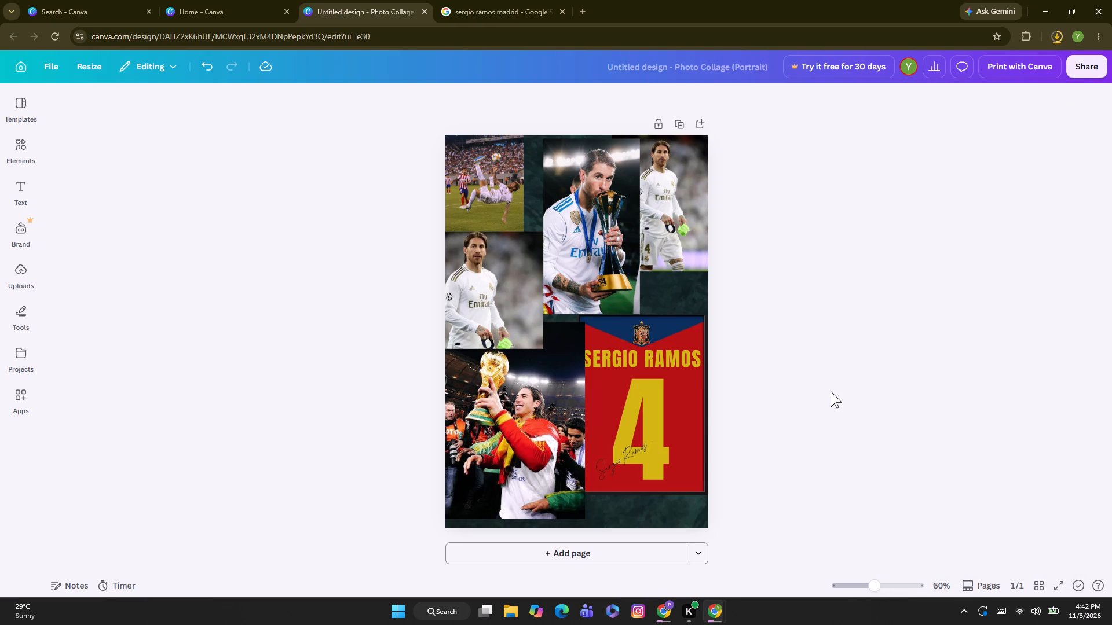